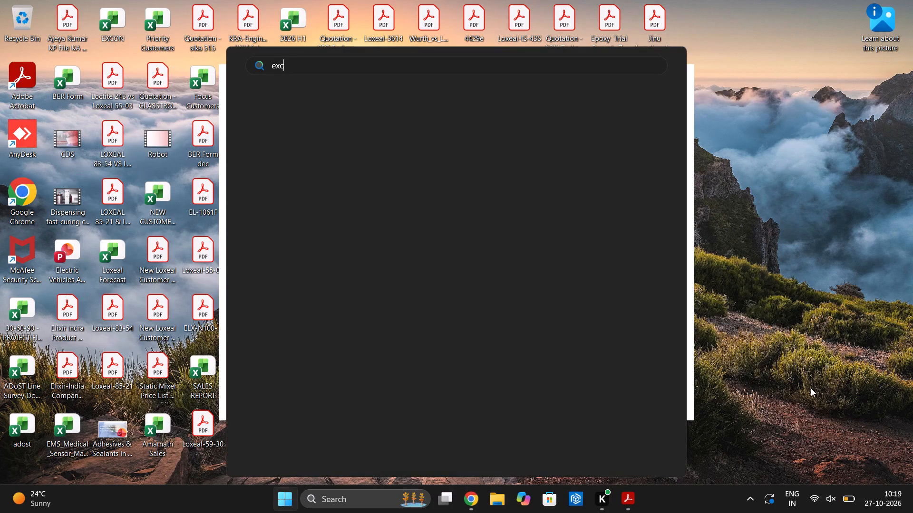
# Launch Excel and create a blank workbook.
pyautogui.write('e')
pyautogui.press('l')
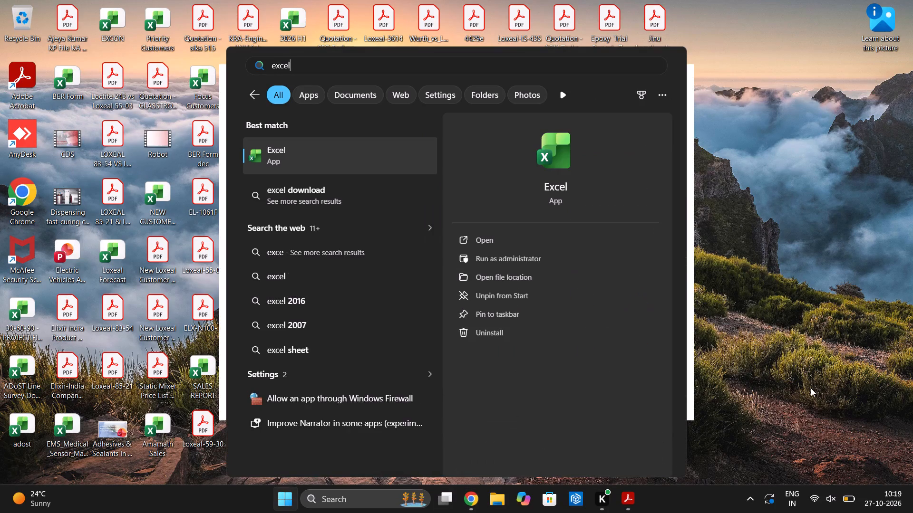
pyautogui.press('Return')
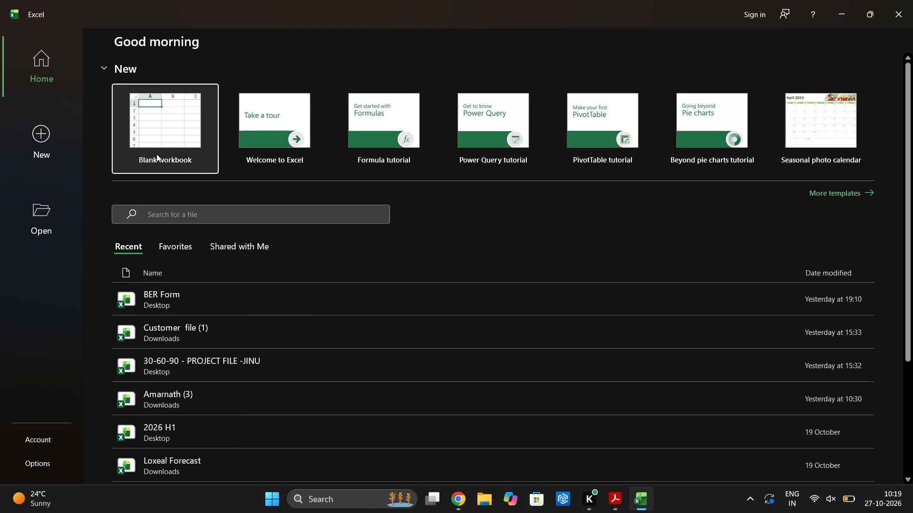
pyautogui.click(156, 154)
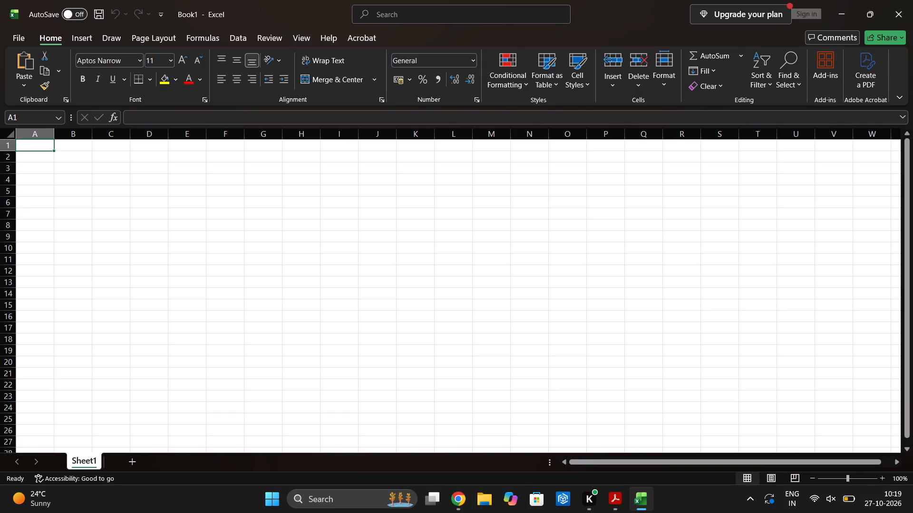
# Enter the column headers sl.no in cell A1 and CUSTOMER NAME in cell B1.
pyautogui.click(53, 164)
pyautogui.moveTo(41, 145); pyautogui.dragTo(195, 152)
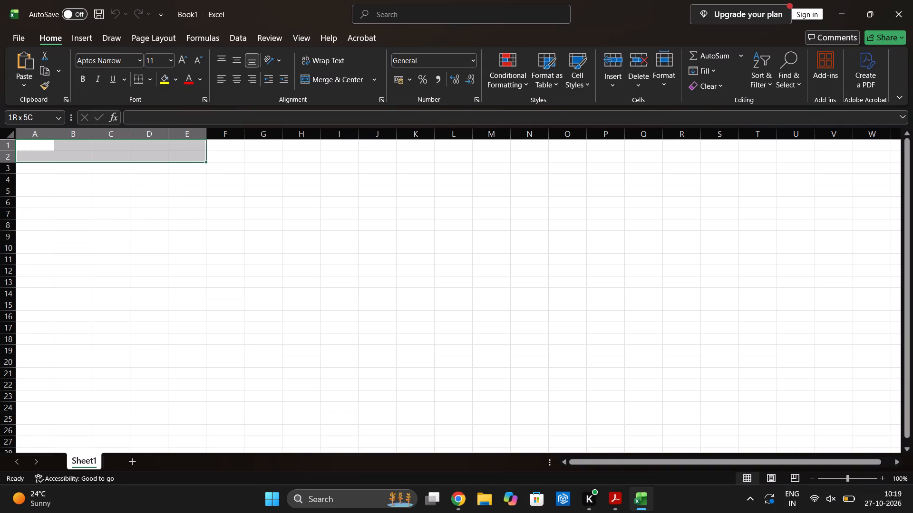
pyautogui.moveTo(195, 152); pyautogui.dragTo(181, 142)
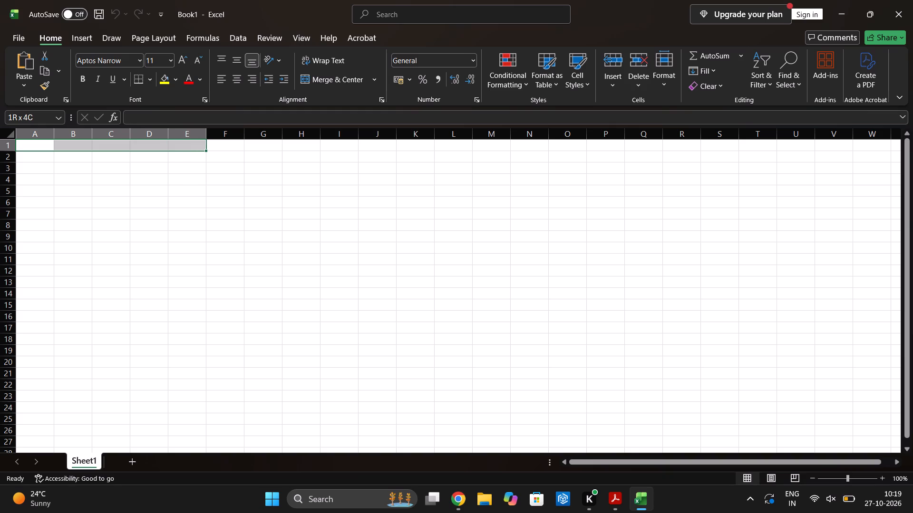
pyautogui.moveTo(181, 142); pyautogui.dragTo(33, 147)
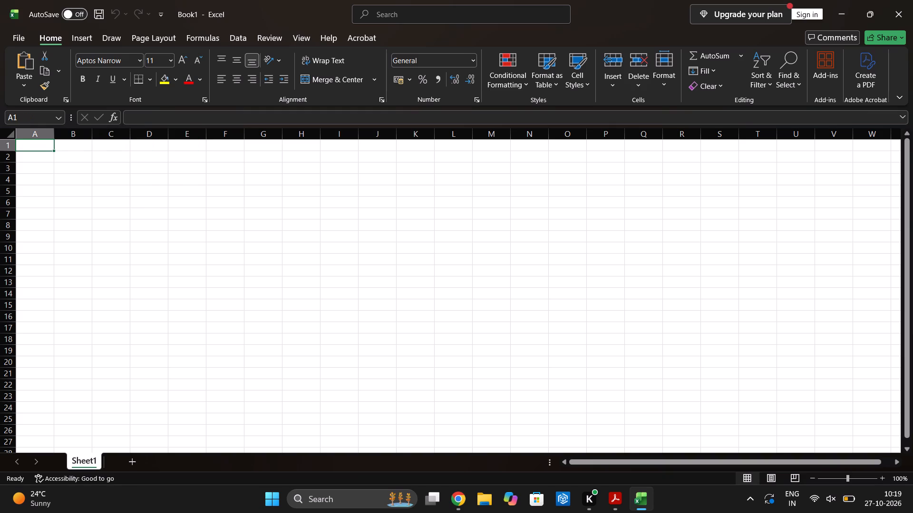
pyautogui.write('sl.m')
pyautogui.press('BackSpace')
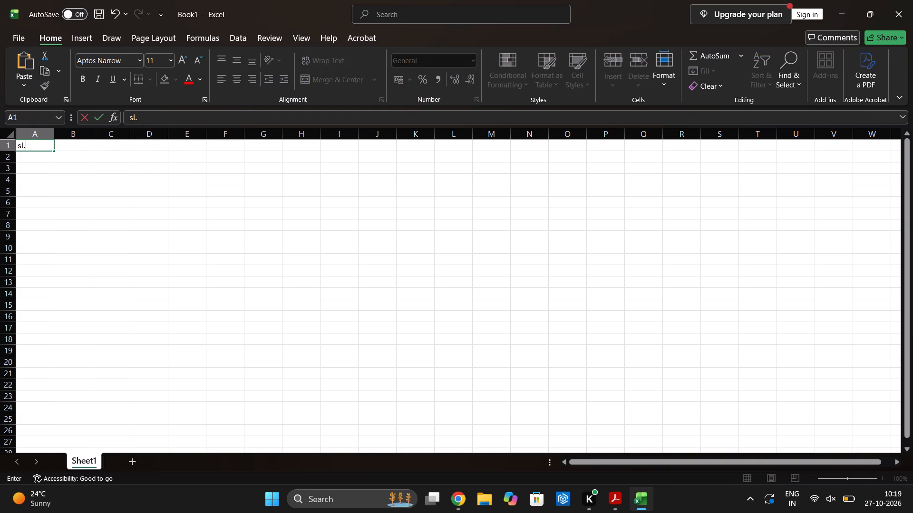
pyautogui.write('no')
pyautogui.press('Right')
pyautogui.write('cust')
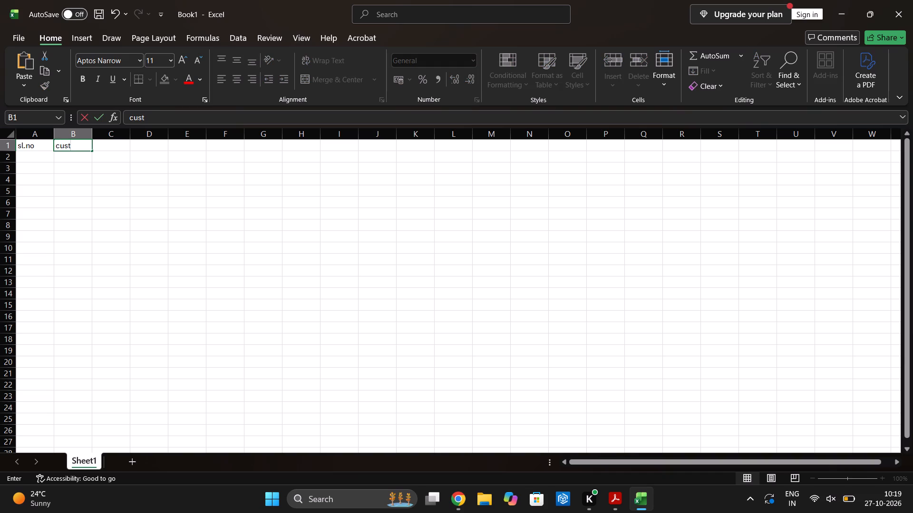
pyautogui.press('BackSpace')
pyautogui.press('BackSpace')
pyautogui.press('BackSpace')
pyautogui.press('BackSpace')
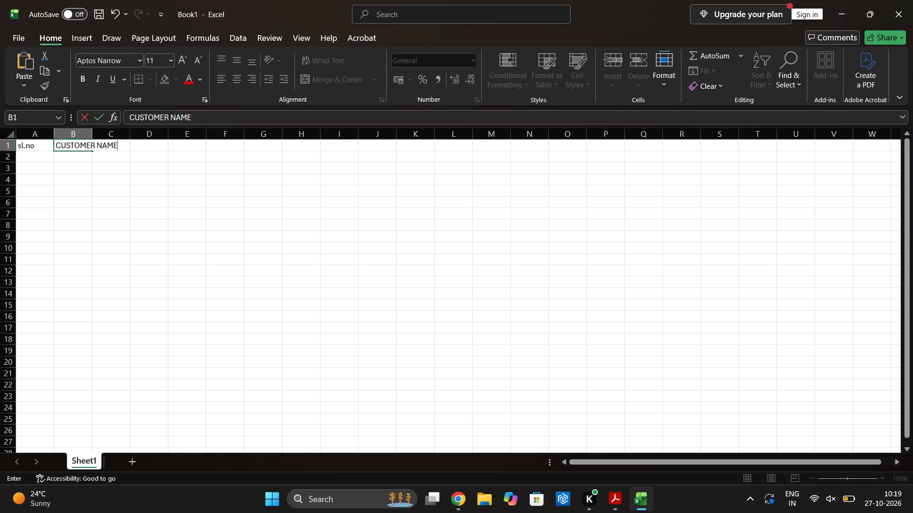
pyautogui.press('Right')
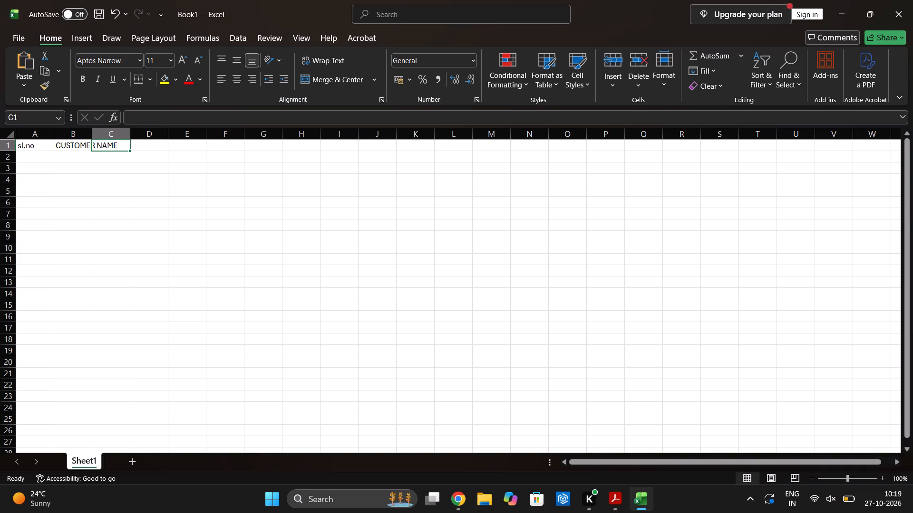
# Enter the column headers DOMAIN, CONTACT and REMARK in cells C1 to E1.
pyautogui.write('DOMAIN')
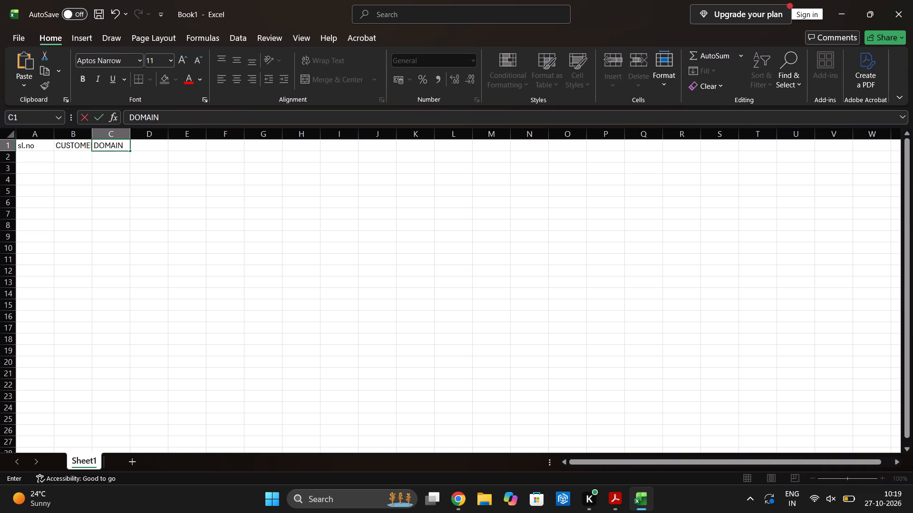
pyautogui.press('Right')
pyautogui.write('CONAT')
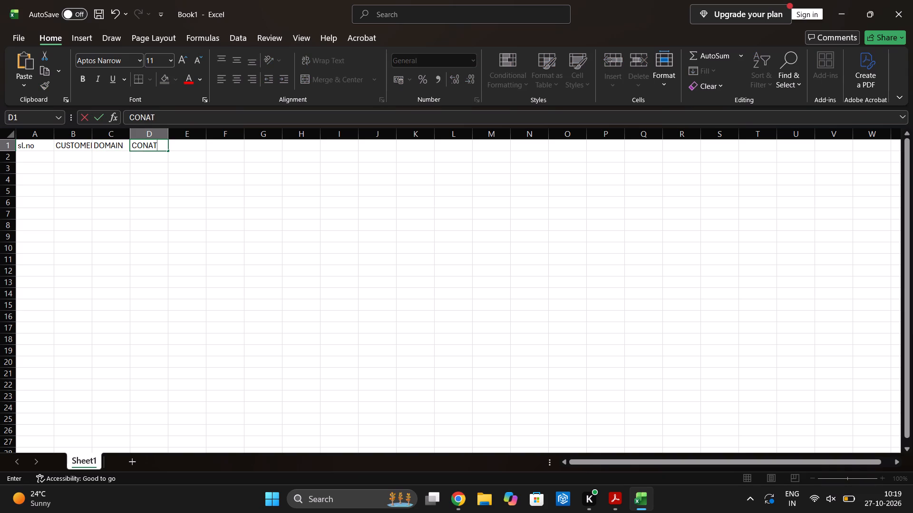
pyautogui.press('BackSpace')
pyautogui.press('BackSpace')
pyautogui.write('TACT')
pyautogui.press('Right')
pyautogui.write('REMARK')
pyautogui.press('Return')
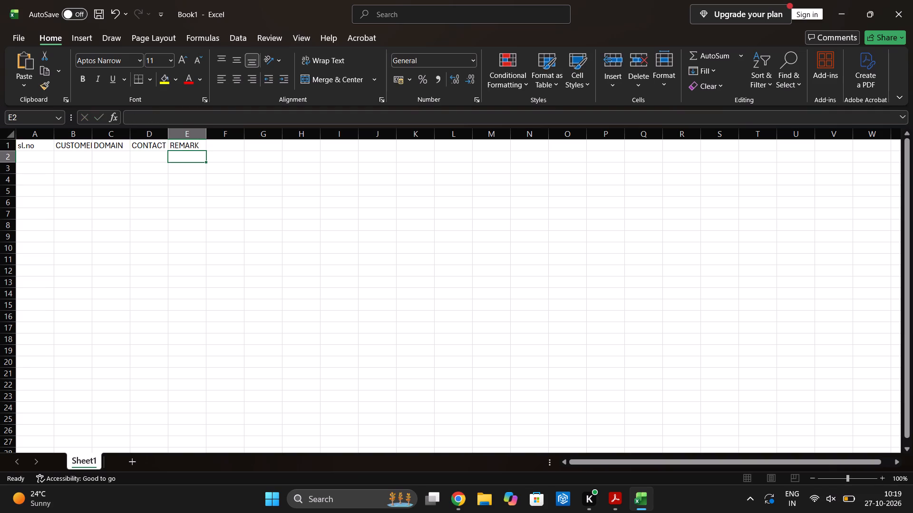
# Fit the widths of columns A and B to their headers and slightly widen the DOMAIN column.
pyautogui.doubleClick(53, 134)
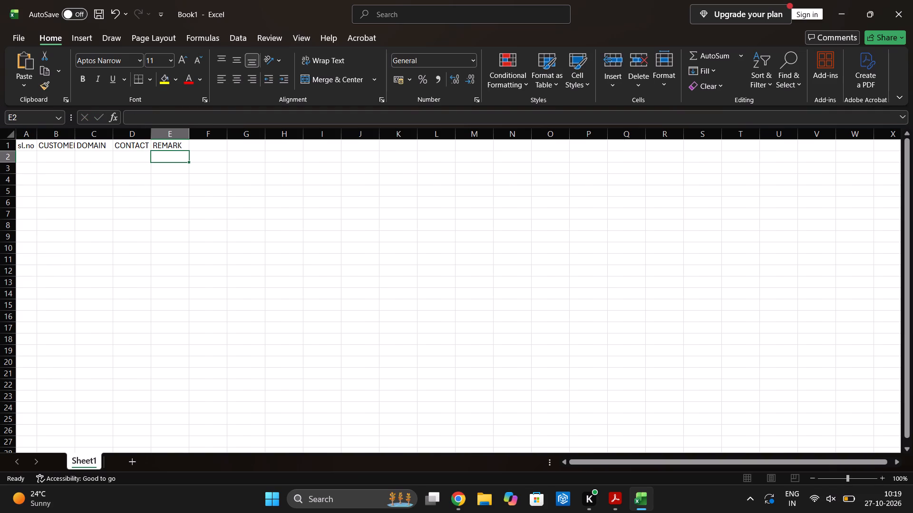
pyautogui.moveTo(166, 142); pyautogui.dragTo(37, 146)
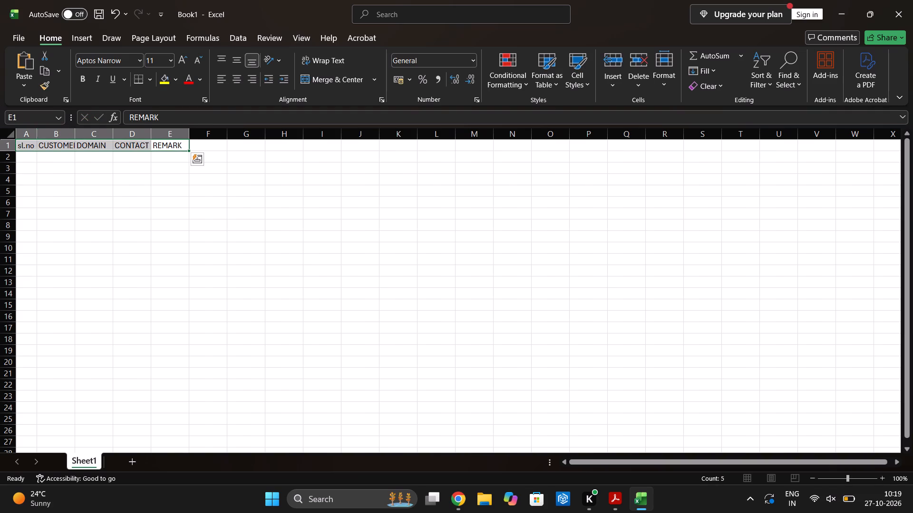
pyautogui.doubleClick(75, 129)
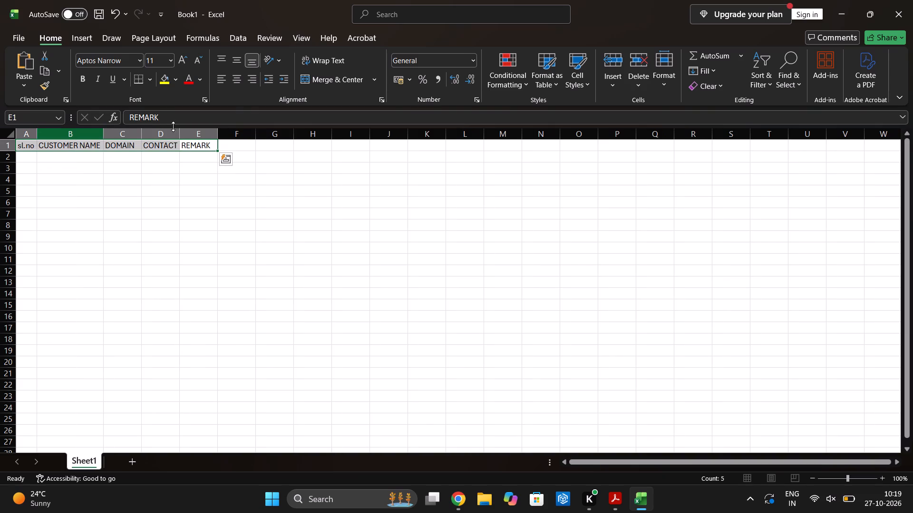
pyautogui.moveTo(139, 130); pyautogui.dragTo(145, 130)
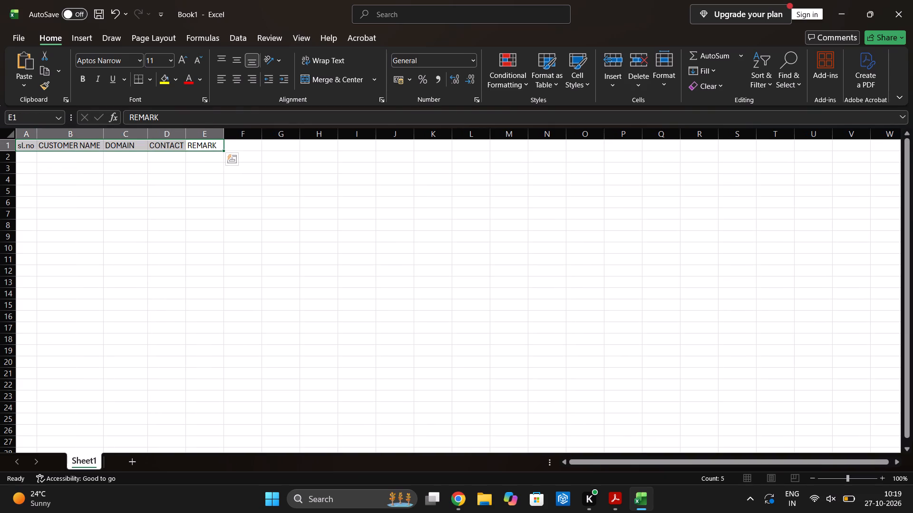
# Fill the header cells A1 to E1 with yellow.
pyautogui.click(168, 77)
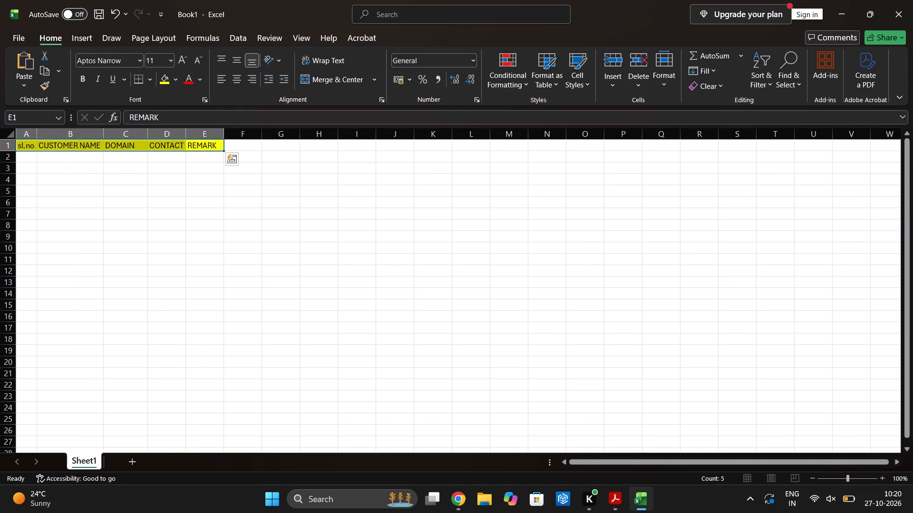
# Open cell A2, below the sl.no header, for editing.
pyautogui.doubleClick(28, 152)
pyautogui.doubleClick(28, 156)
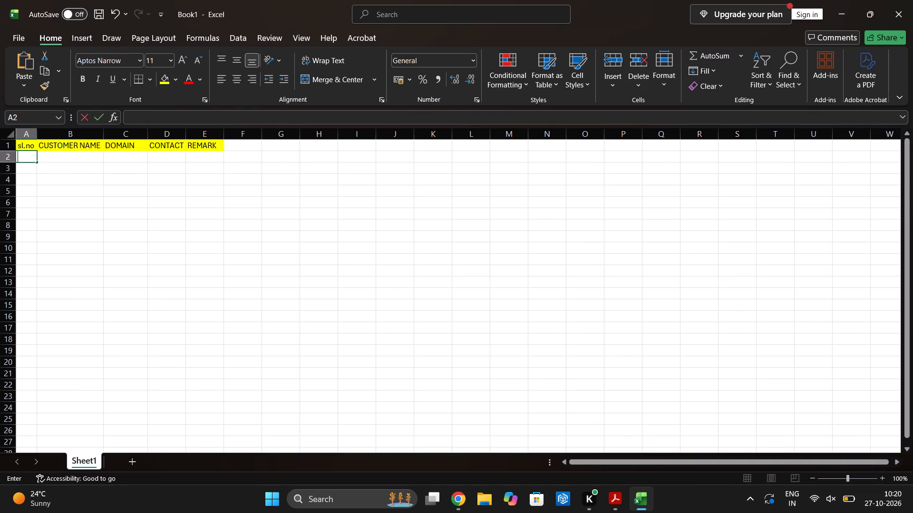
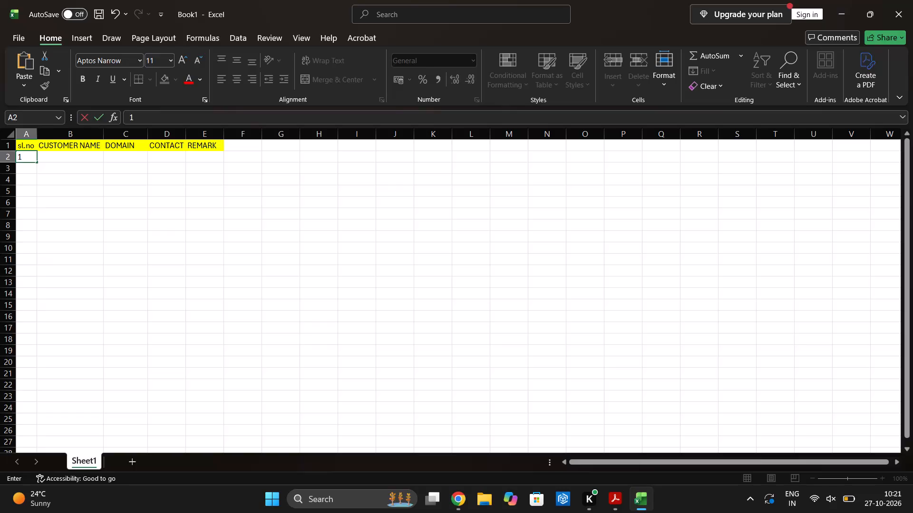
# Fill in the first customer row with the name ASTERIA AEROSDPACE in B2 and the domain DRONE in C2.
pyautogui.press('Right')
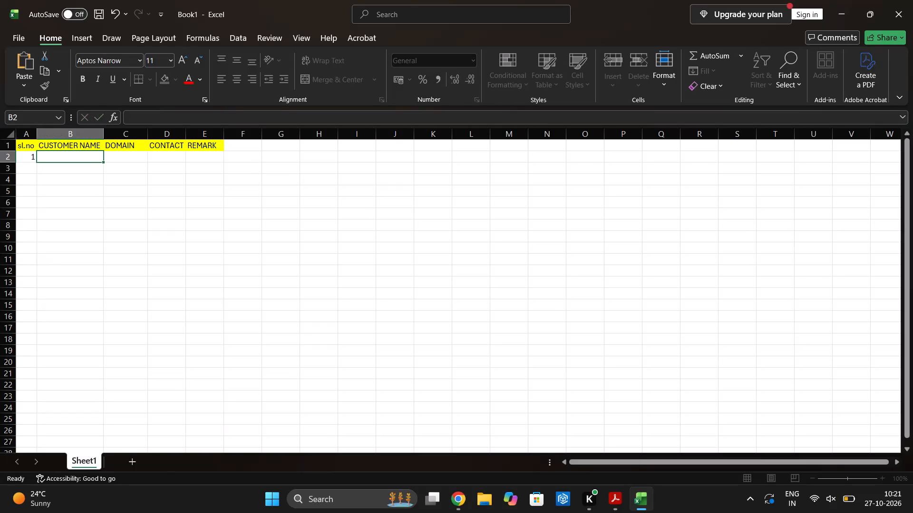
pyautogui.write('ASTERIA AEROSDPACE')
pyautogui.press('Right')
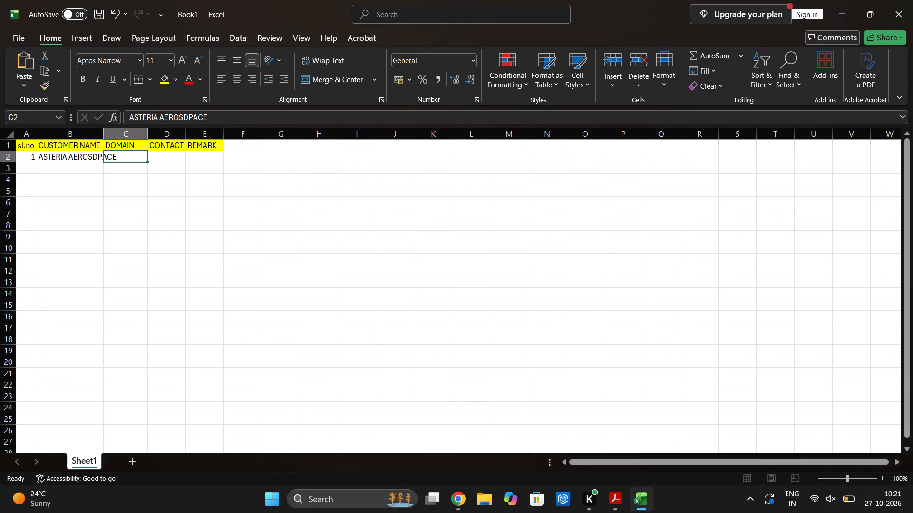
pyautogui.write('DRONE')
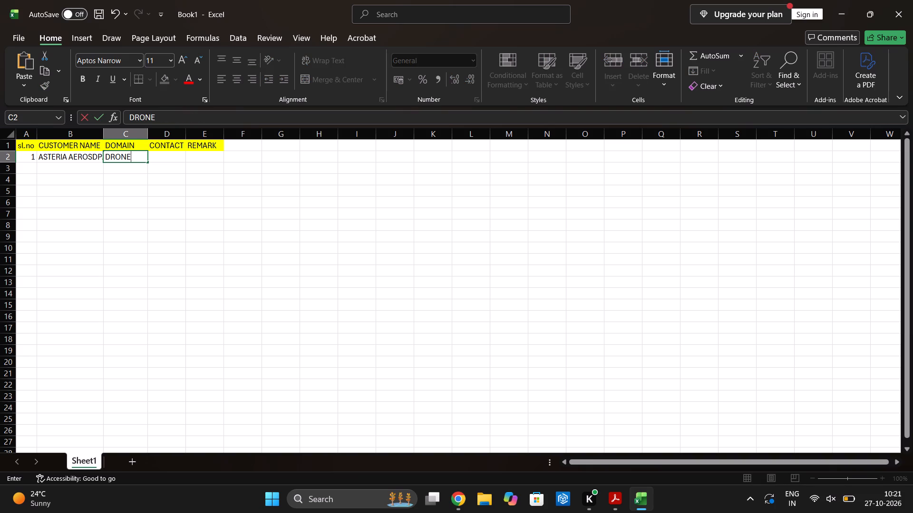
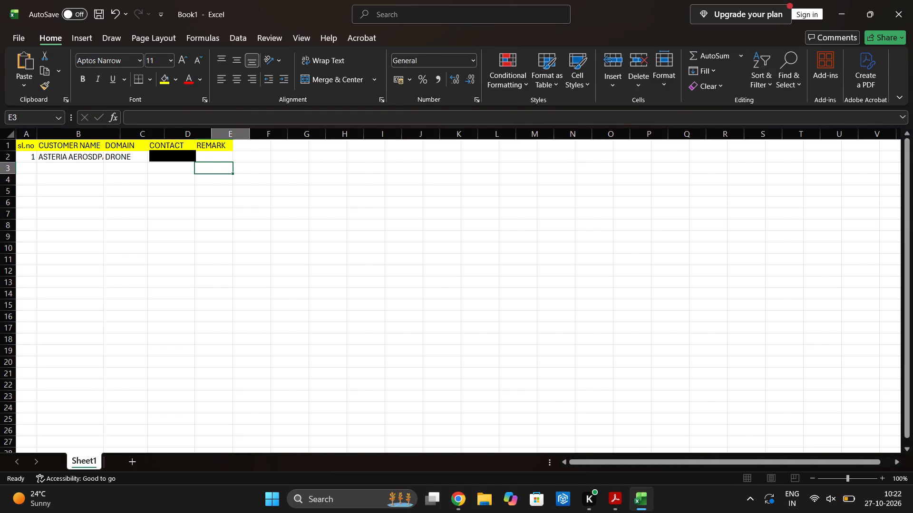
# Enter the formula =A2+1 in A3 to generate the second serial number from the one above.
pyautogui.click(31, 165)
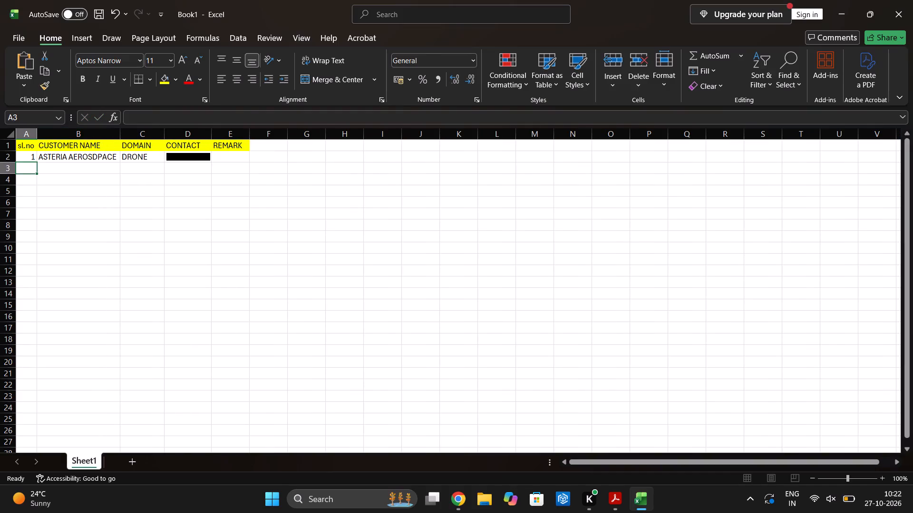
pyautogui.press('=')
pyautogui.click(30, 158)
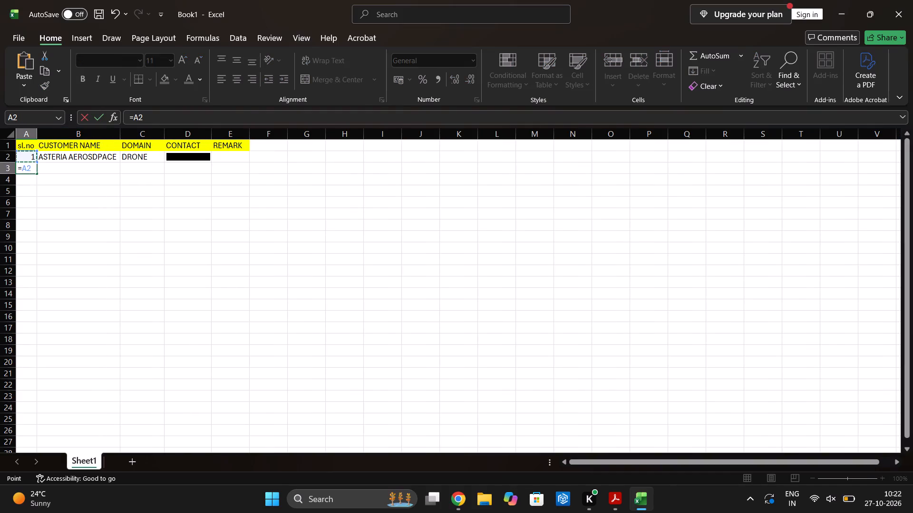
pyautogui.hotkey('shift', '+')
pyautogui.press('1')
pyautogui.press('Return')
pyautogui.click(71, 169)
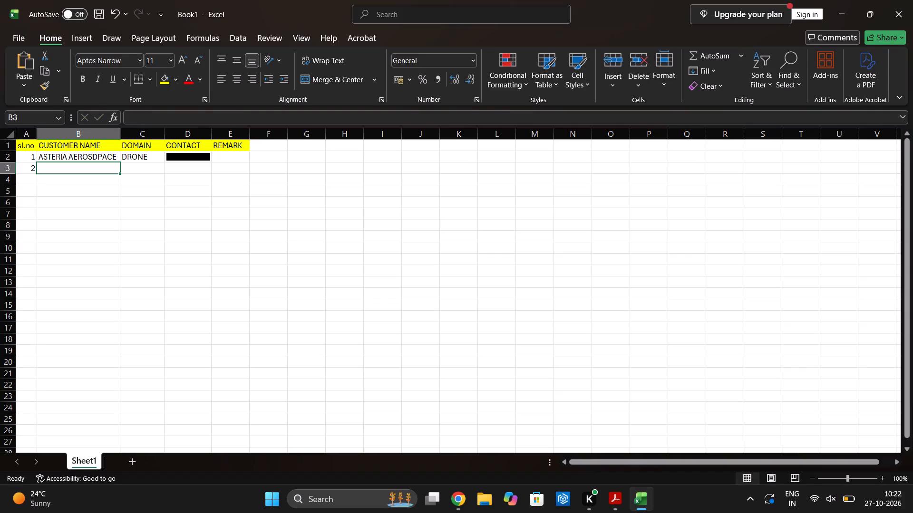
# Fill the serial number formula from A3 down through A9.
pyautogui.click(24, 169)
pyautogui.moveTo(38, 173); pyautogui.dragTo(32, 210)
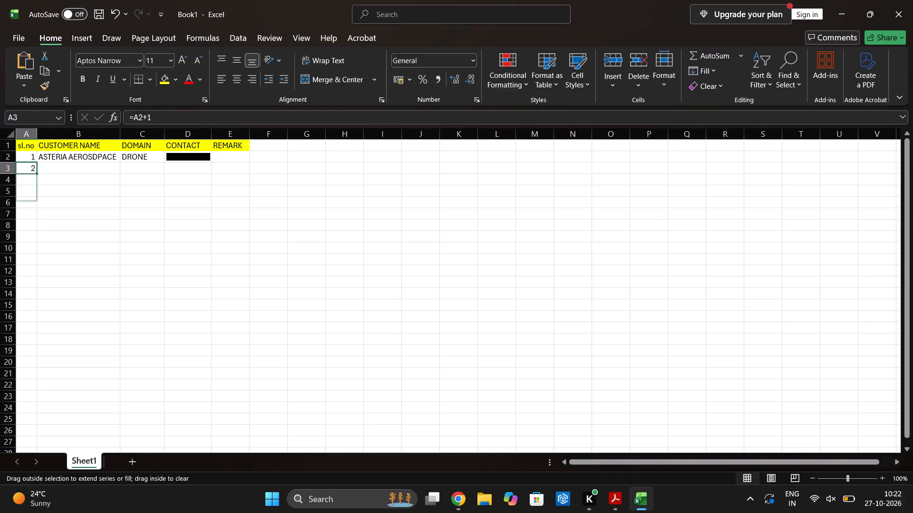
pyautogui.moveTo(32, 210); pyautogui.dragTo(31, 247)
# Open cell B3 for entering the second customer's name.
pyautogui.doubleClick(47, 168)
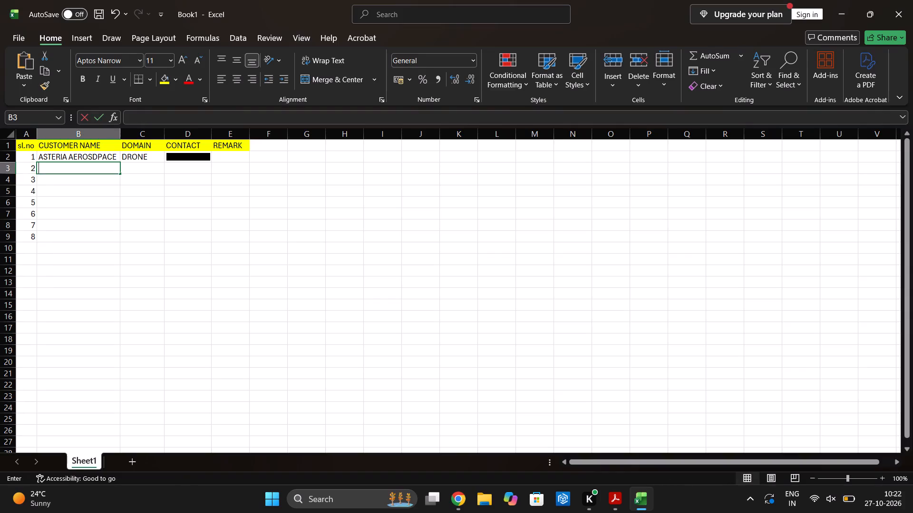
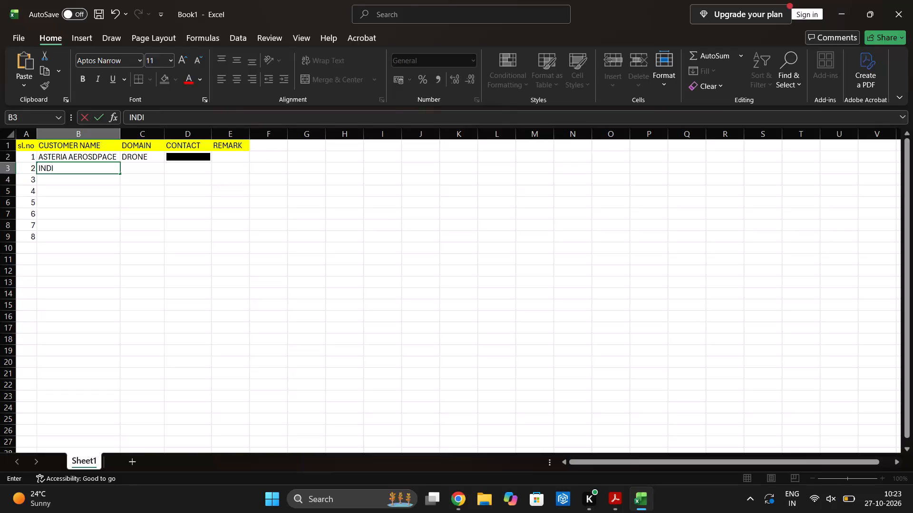
# Complete row 3 with customer name INDIC ELECTRONICS, domain EMS and the customer's contact number.
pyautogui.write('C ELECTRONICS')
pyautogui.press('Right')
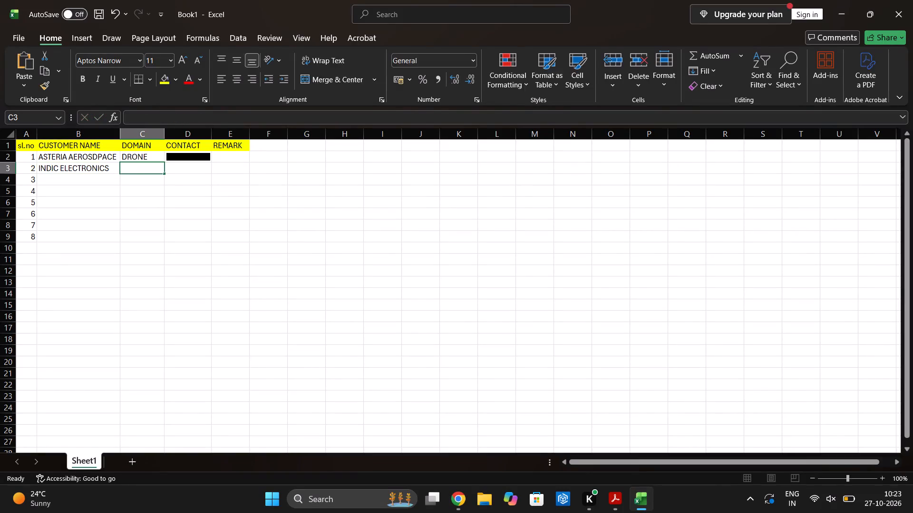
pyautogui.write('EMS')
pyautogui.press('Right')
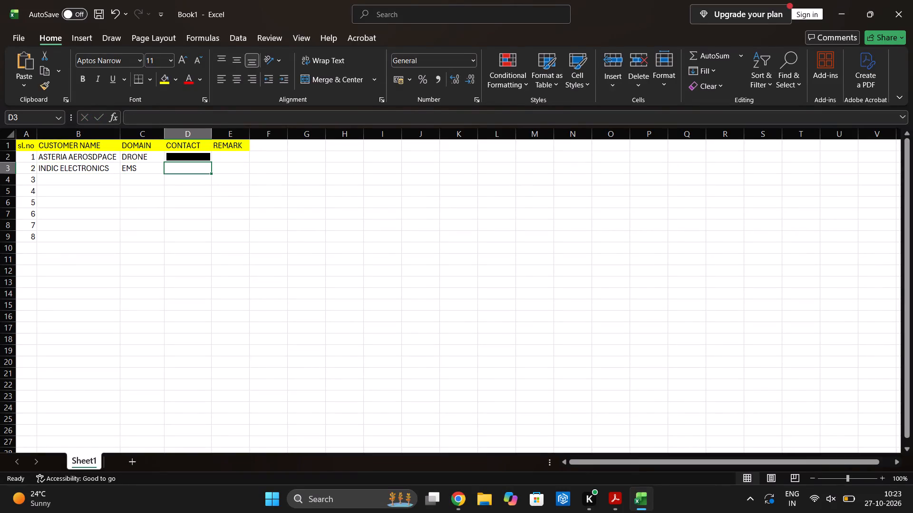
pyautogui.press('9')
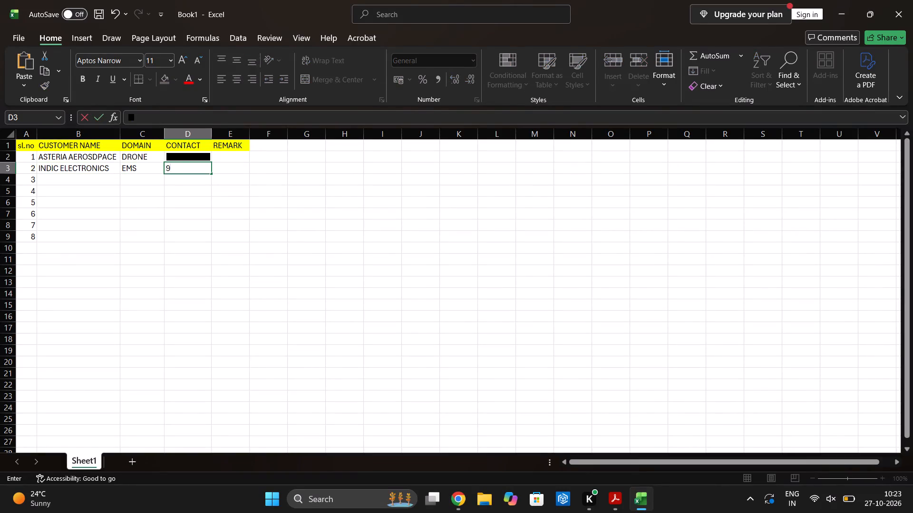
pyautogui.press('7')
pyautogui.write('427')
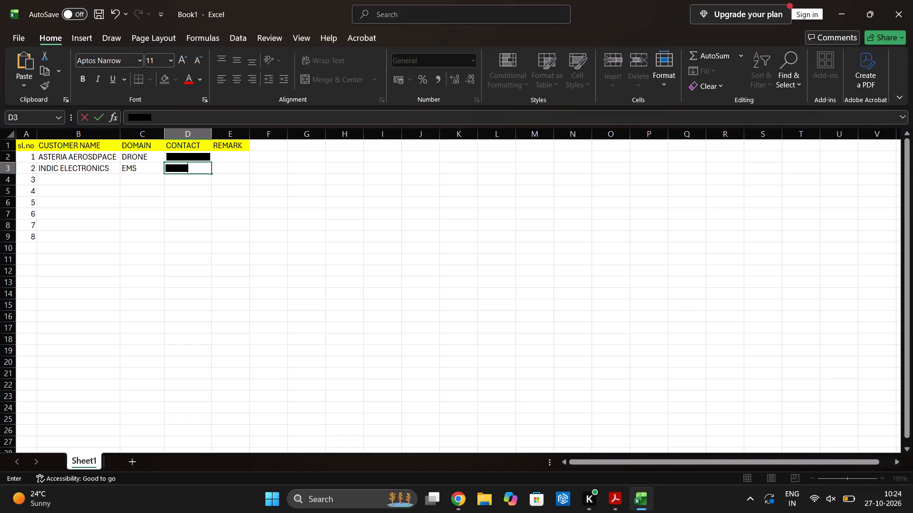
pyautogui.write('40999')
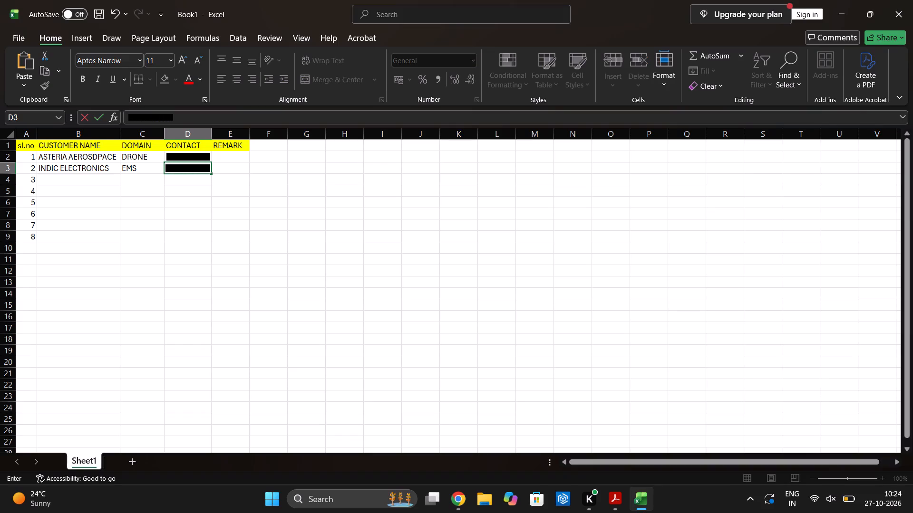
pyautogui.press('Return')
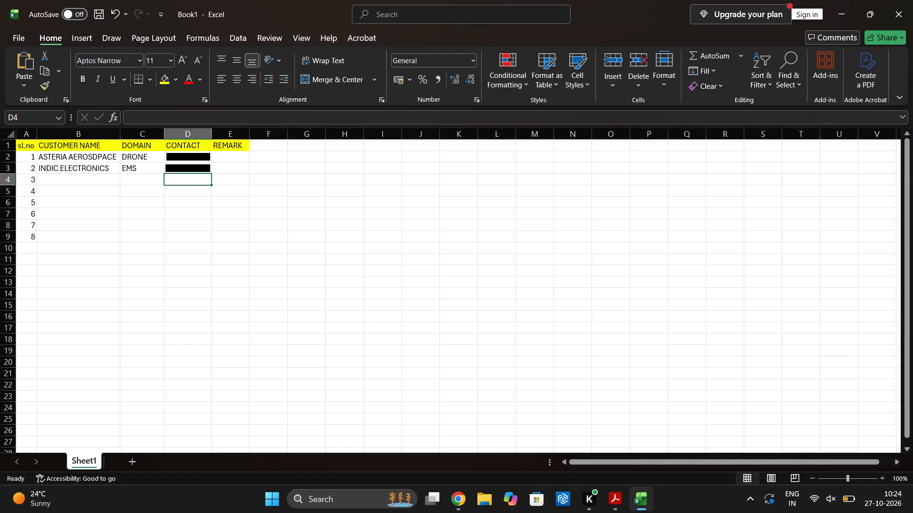
# Go to the customer name cell in row 4 for the third customer's entry.
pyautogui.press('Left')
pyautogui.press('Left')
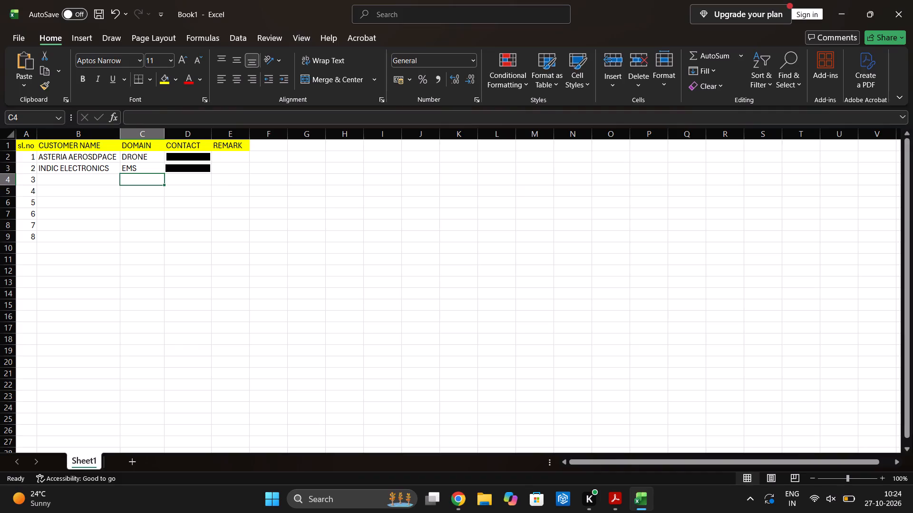
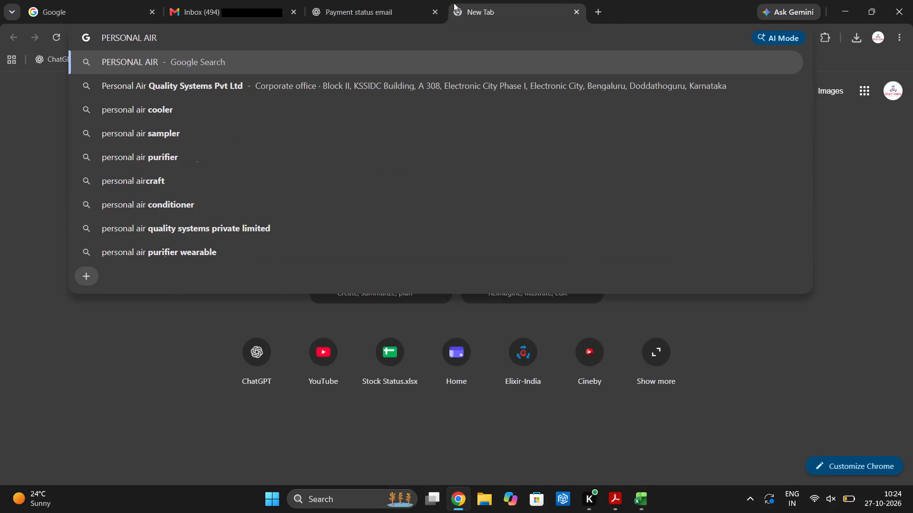
# Search the web for Personal Air Quality Systems Pvt Ltd and open its PAQS website to examine the company's home page.
pyautogui.click(433, 87)
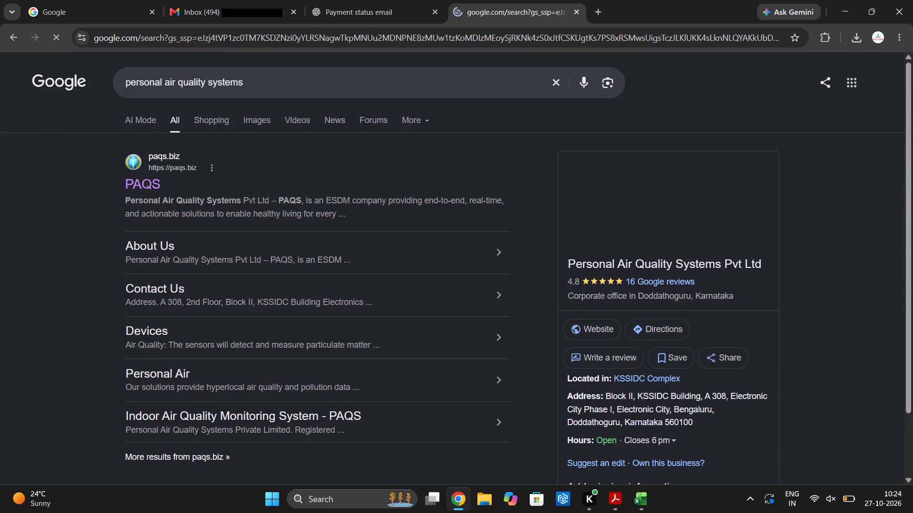
pyautogui.click(137, 182)
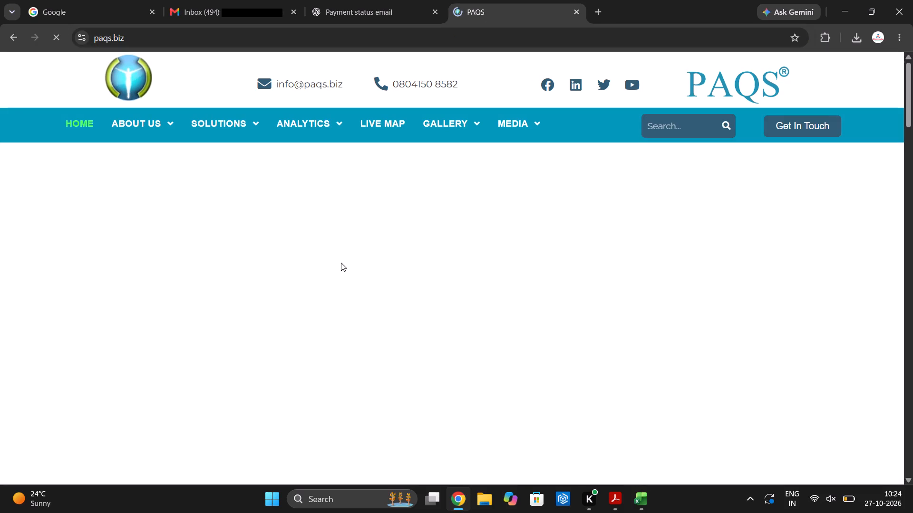
pyautogui.scroll(-4, 380, 293)
pyautogui.scroll(4, 380, 293)
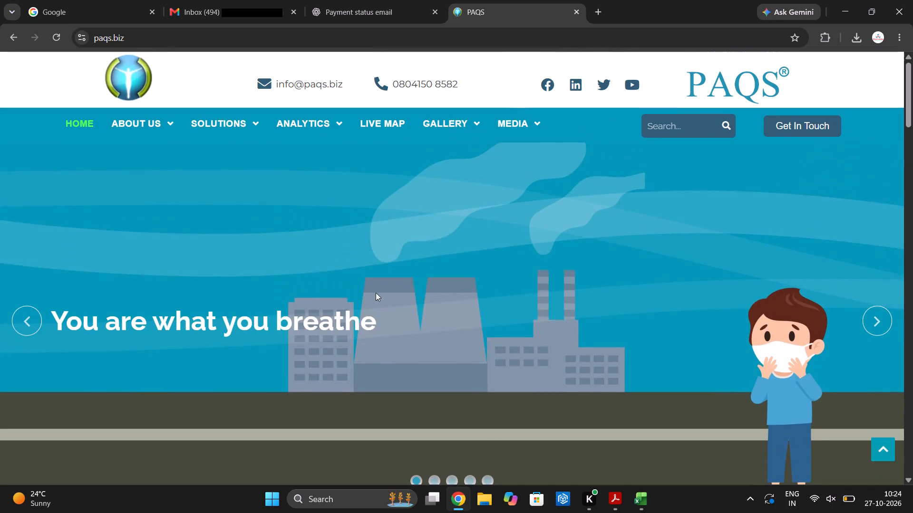
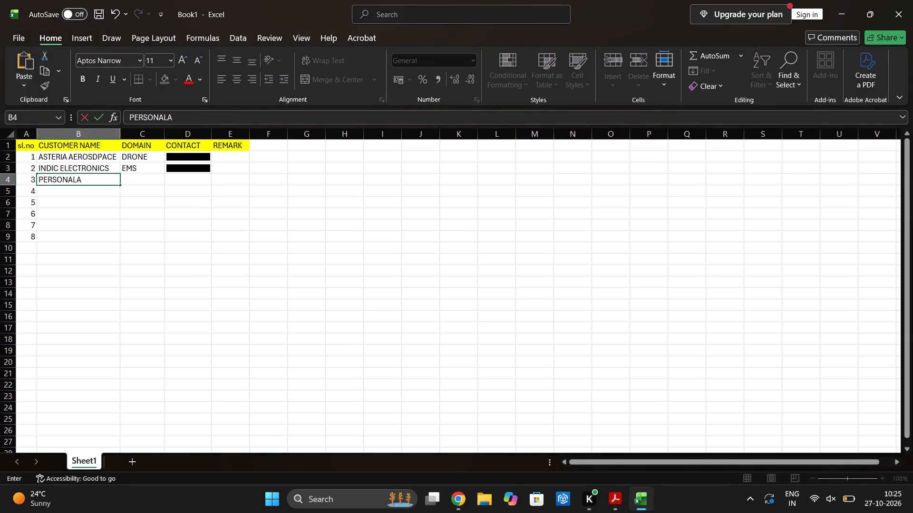
# Enter the third customer's name in cell B4, starting with PERSONAL AQ.
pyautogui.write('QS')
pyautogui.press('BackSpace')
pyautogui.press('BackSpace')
# Fill in row 4 with customer name PERSONAL AQS, domain ATM SENSORS and the customer's contact number.
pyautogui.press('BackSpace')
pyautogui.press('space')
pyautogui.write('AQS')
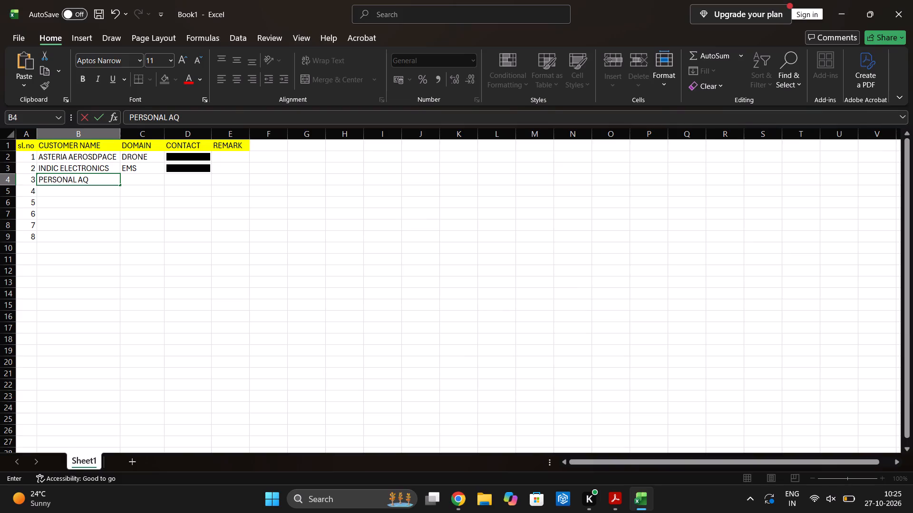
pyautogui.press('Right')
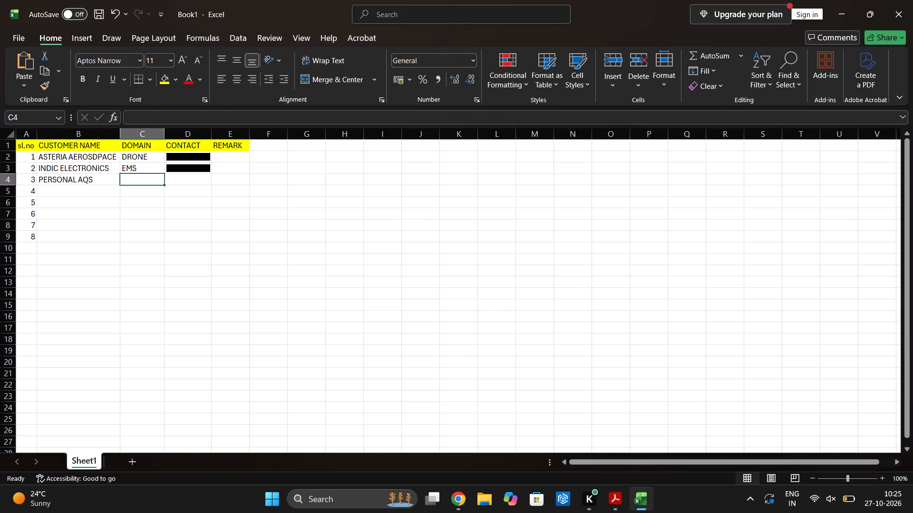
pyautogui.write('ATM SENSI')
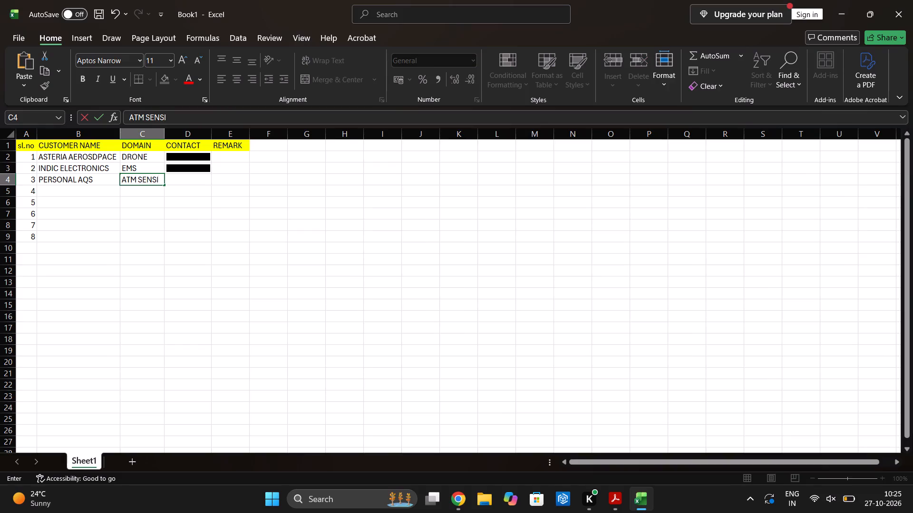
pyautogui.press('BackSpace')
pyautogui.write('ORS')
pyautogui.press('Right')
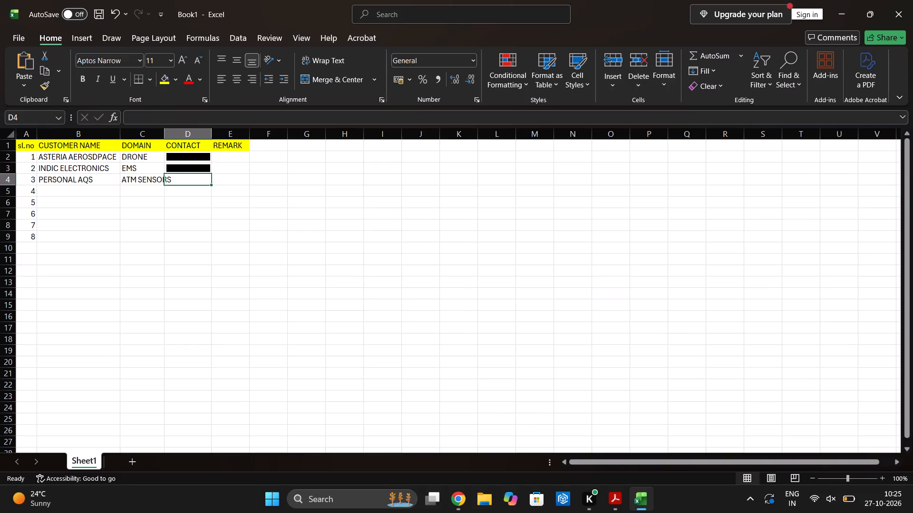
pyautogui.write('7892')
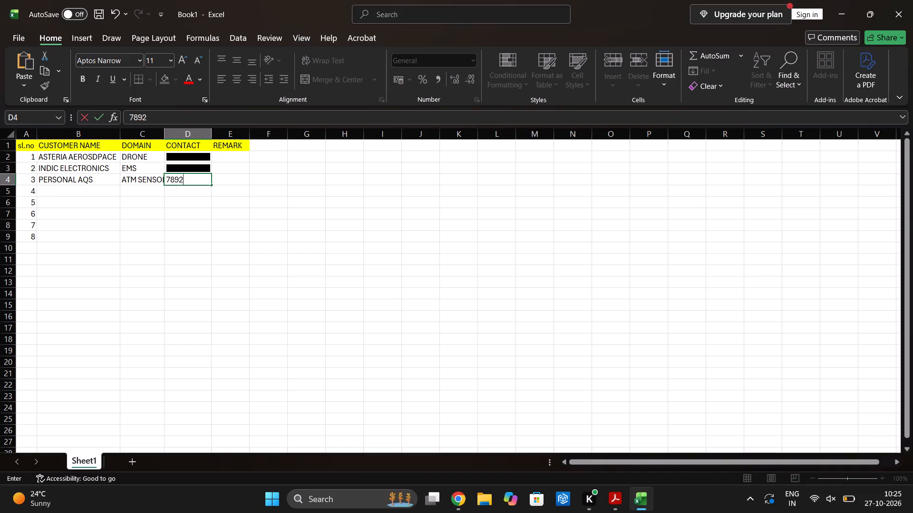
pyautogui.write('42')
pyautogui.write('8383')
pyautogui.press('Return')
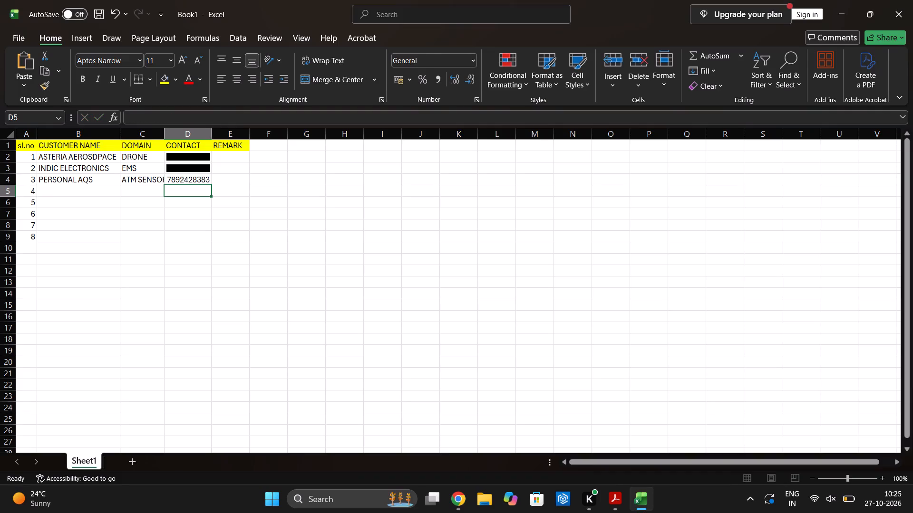
# Enter customer name M2NXT SOLUTIONS and domain LINE AUTOMATION in row 5 for the fourth customer.
pyautogui.click(59, 193)
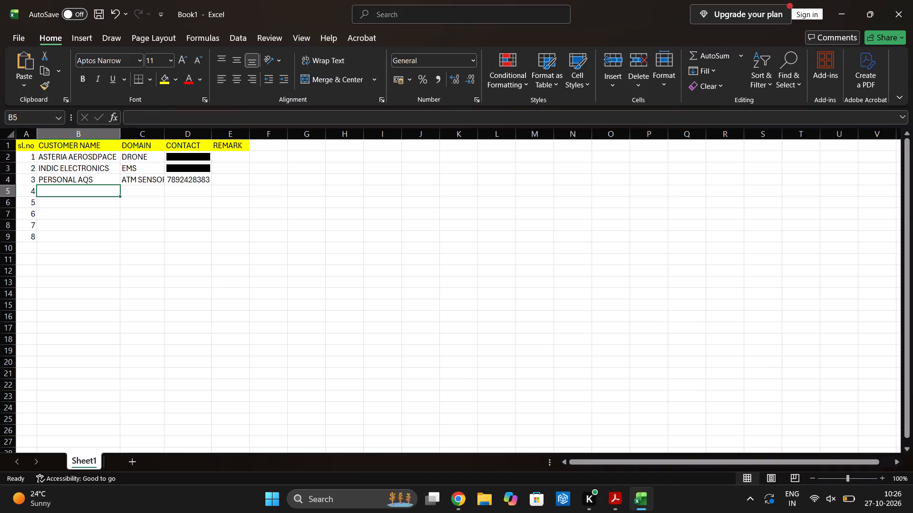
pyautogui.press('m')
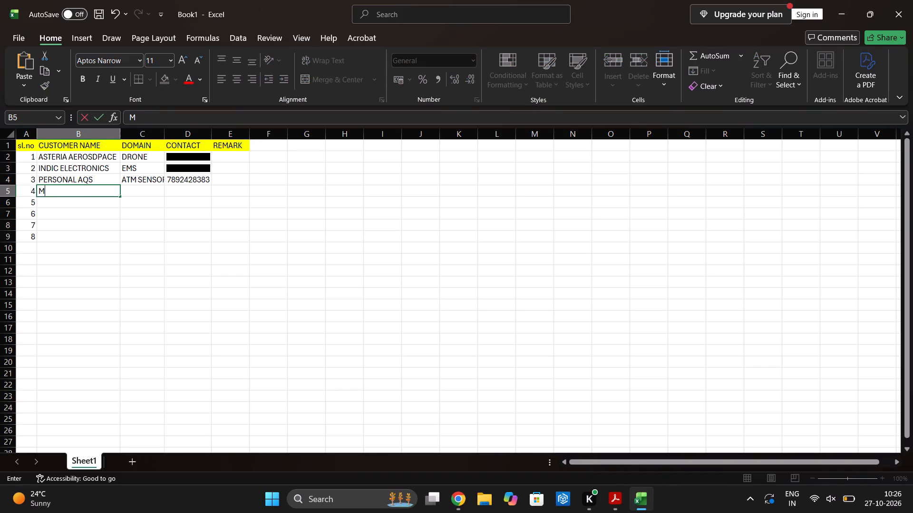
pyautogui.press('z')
pyautogui.press('BackSpace')
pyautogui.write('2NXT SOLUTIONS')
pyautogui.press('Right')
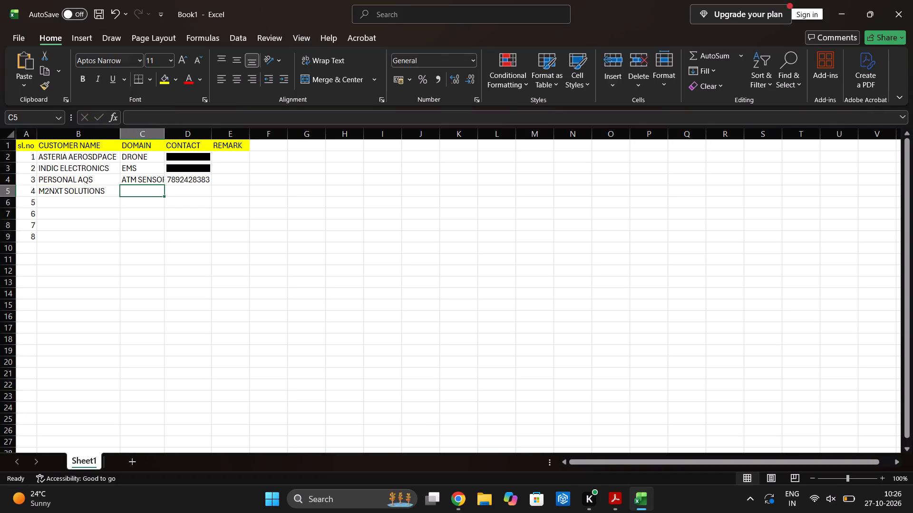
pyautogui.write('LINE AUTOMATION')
# Auto-fit the DOMAIN column's width to its longest entry.
pyautogui.doubleClick(165, 136)
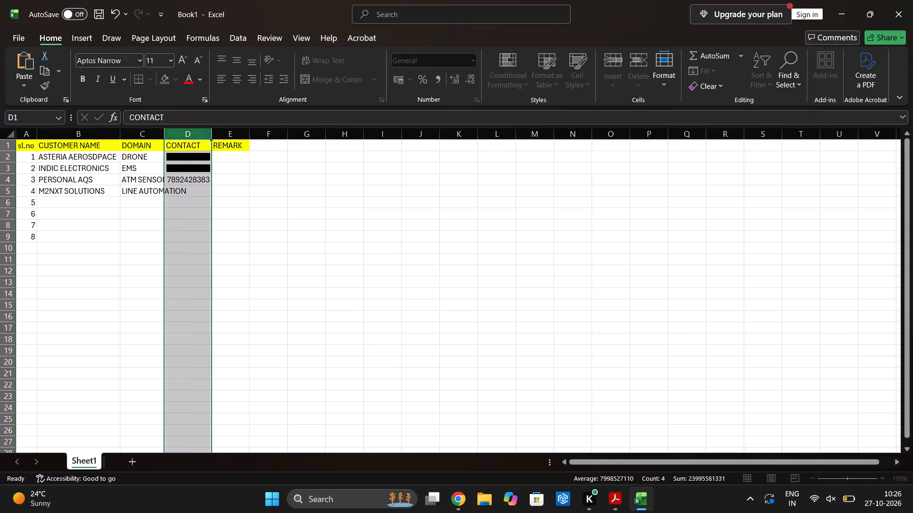
# Enter the contact number for M2NXT SOLUTIONS in row 5.
pyautogui.doubleClick(203, 187)
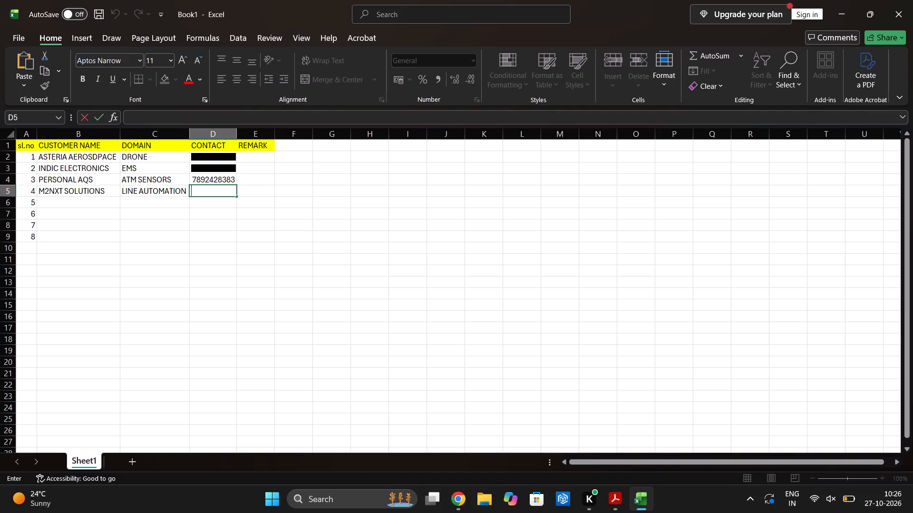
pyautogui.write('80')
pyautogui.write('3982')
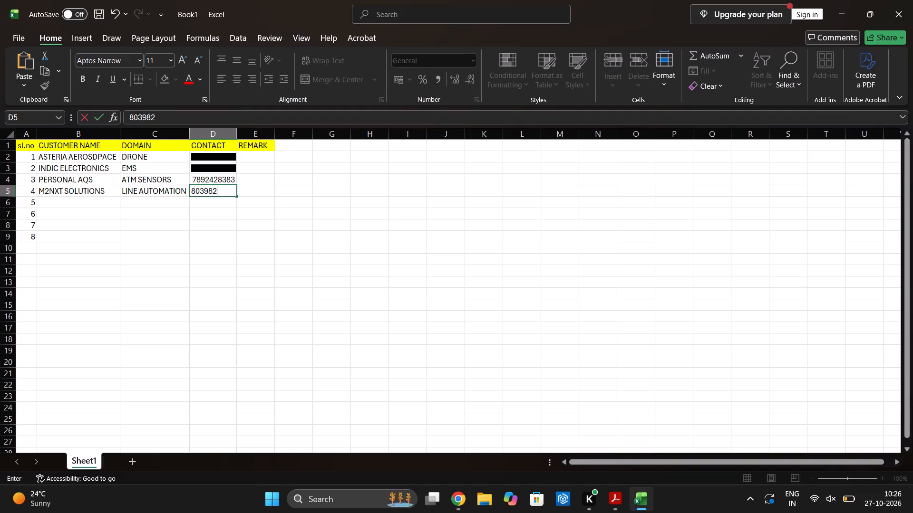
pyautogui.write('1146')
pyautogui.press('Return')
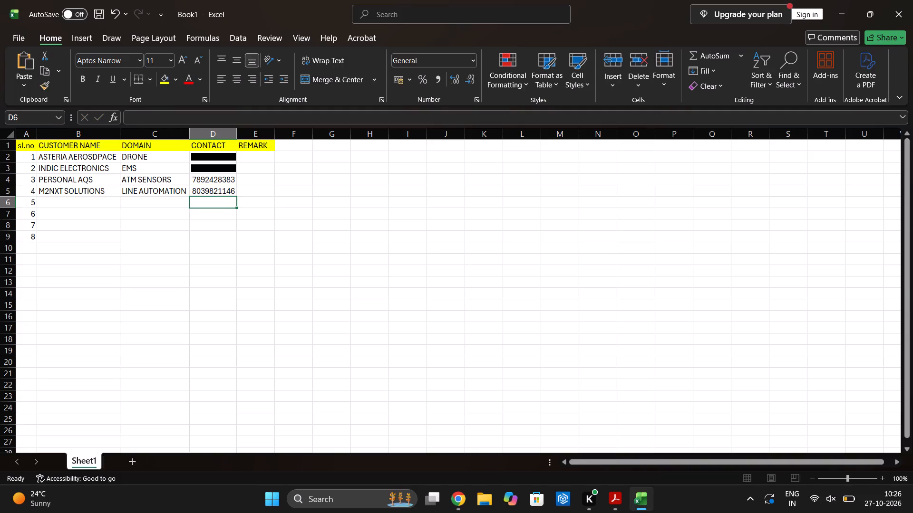
# Enter a customer name beginning with HIOKI in row 6 for the fifth customer.
pyautogui.click(86, 195)
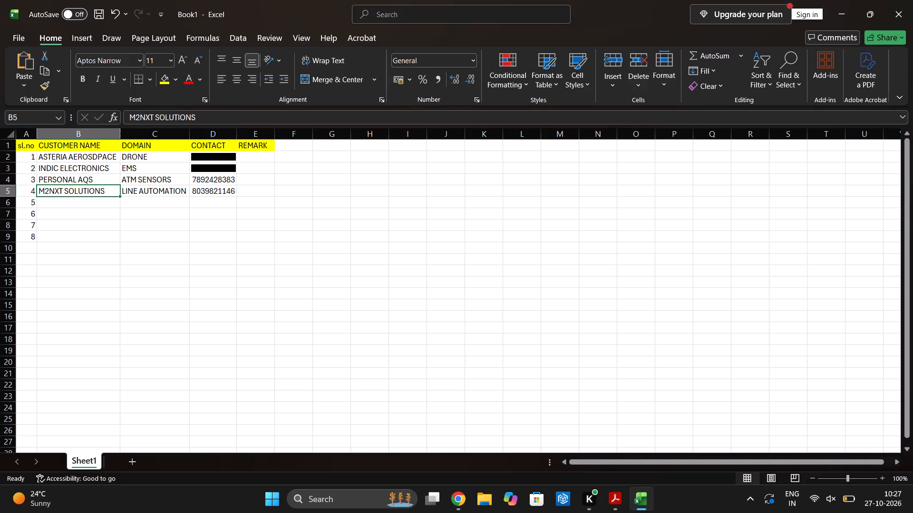
pyautogui.doubleClick(54, 203)
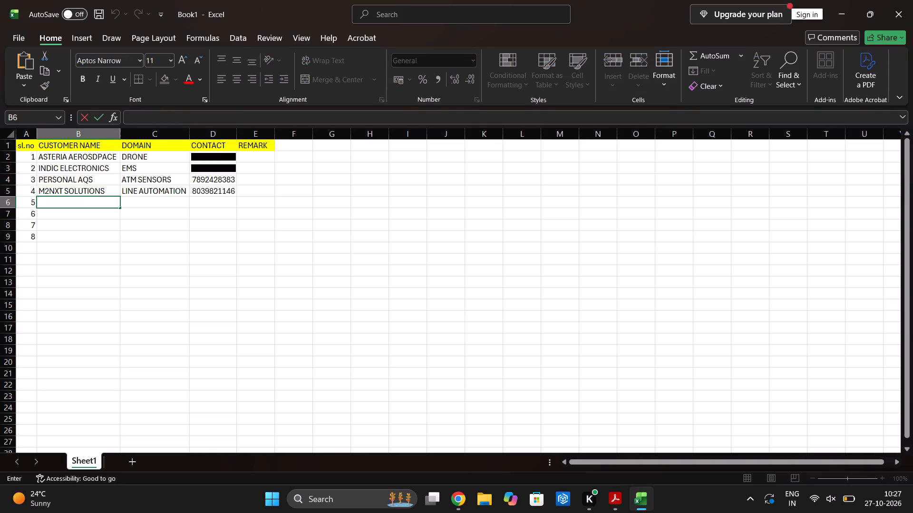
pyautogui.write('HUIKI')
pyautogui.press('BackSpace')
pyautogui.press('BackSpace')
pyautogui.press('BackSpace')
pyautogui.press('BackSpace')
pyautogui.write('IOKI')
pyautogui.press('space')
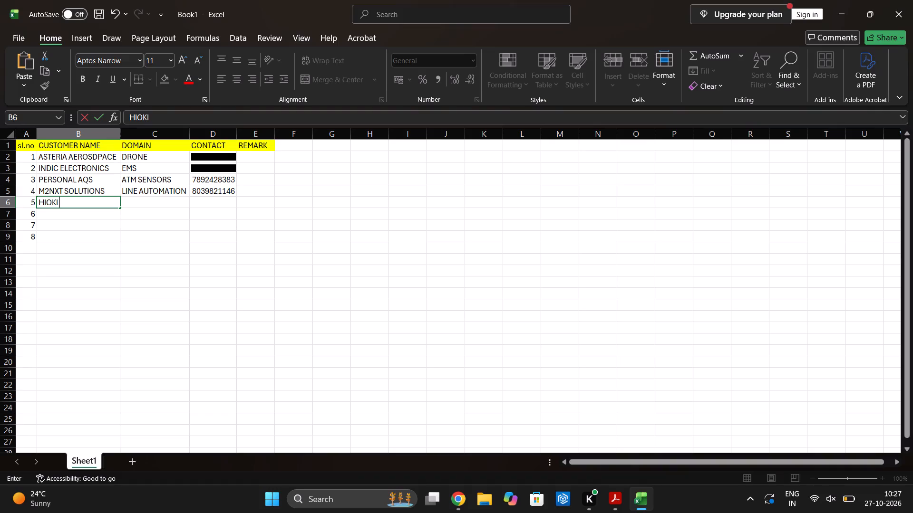
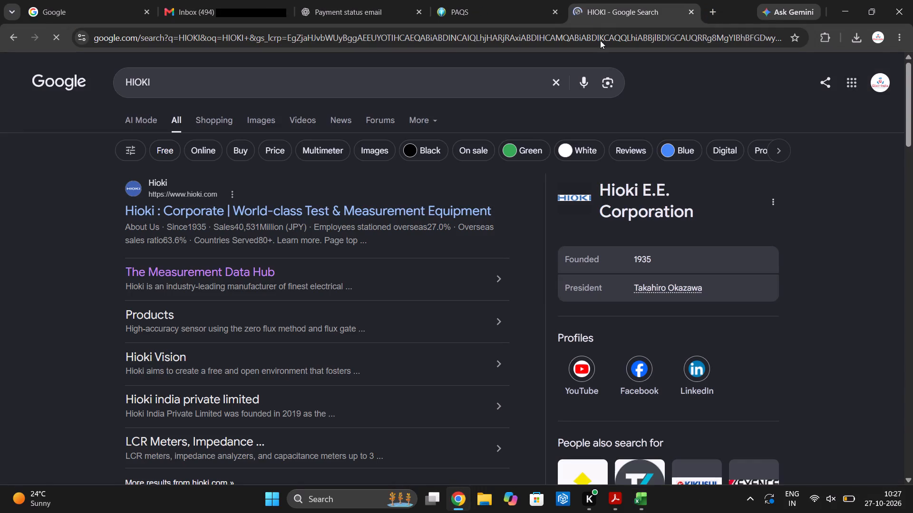
# Open Hioki's corporate website from the search results and go to its India English site.
pyautogui.click(289, 205)
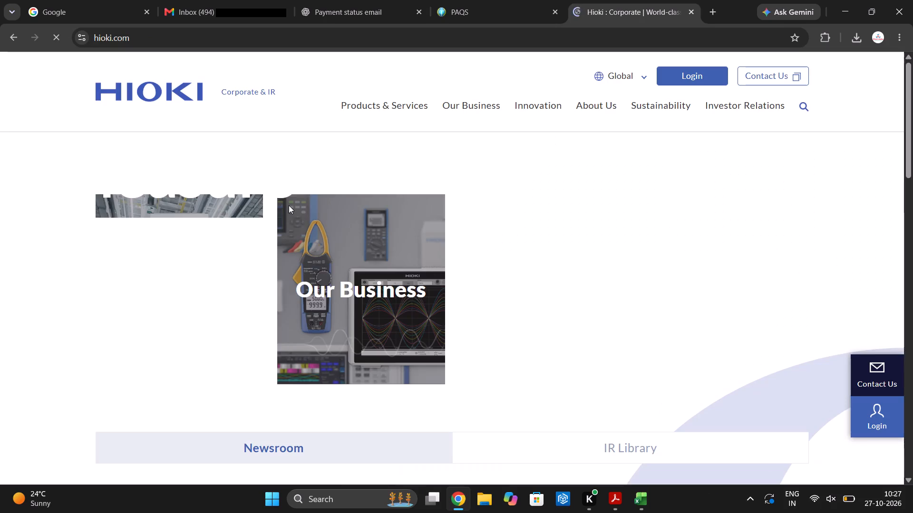
pyautogui.click(376, 107)
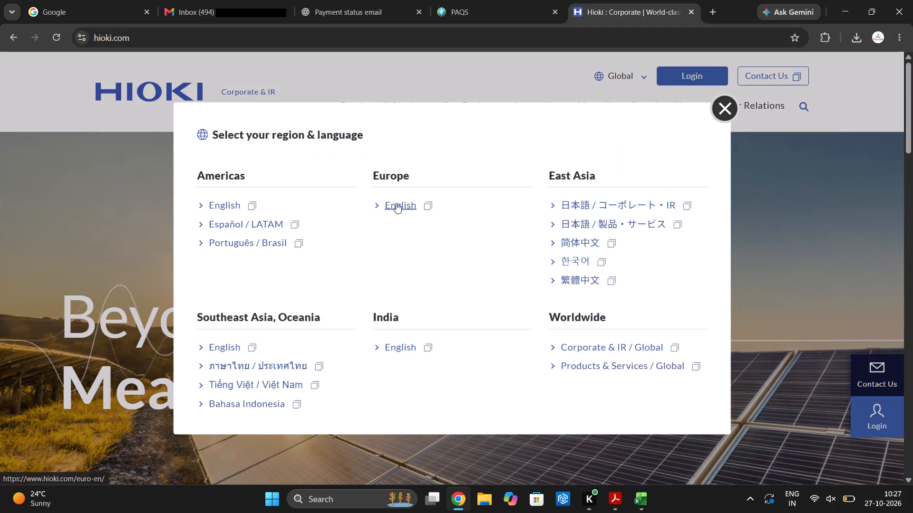
pyautogui.click(388, 351)
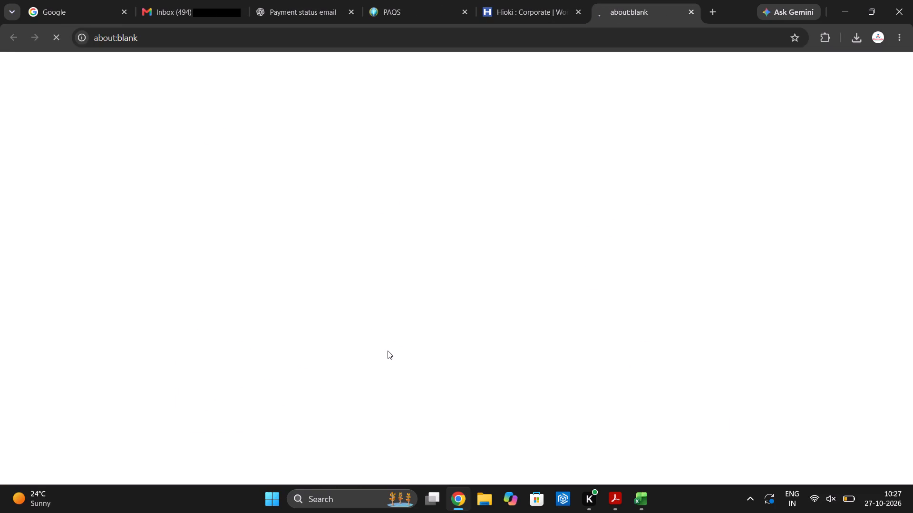
# Examine the Mobility industry page on Hioki's India site, including its solution articles, case studies and technical articles.
pyautogui.scroll(-2, 436, 372)
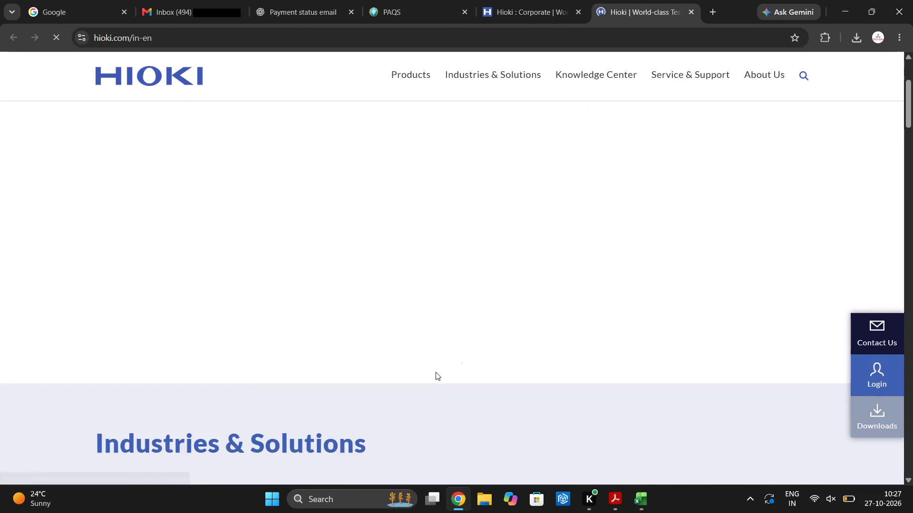
pyautogui.scroll(-3, 436, 372)
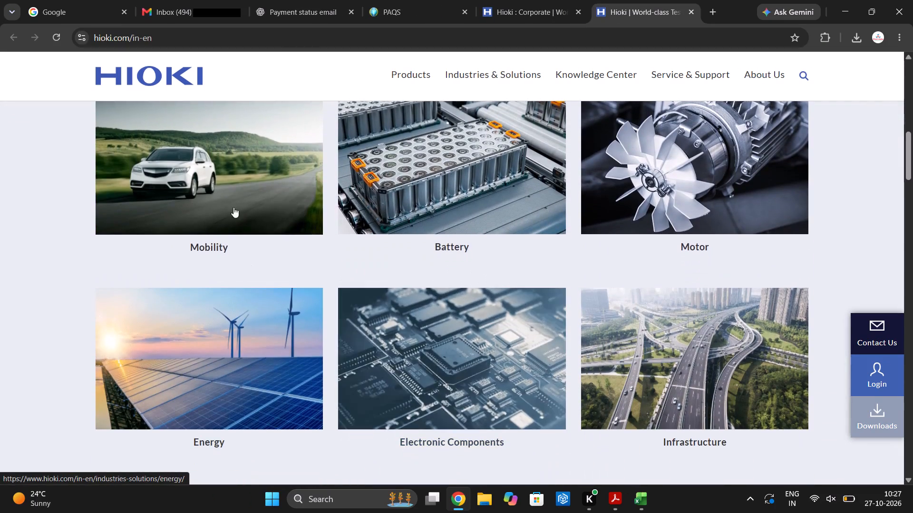
pyautogui.click(241, 187)
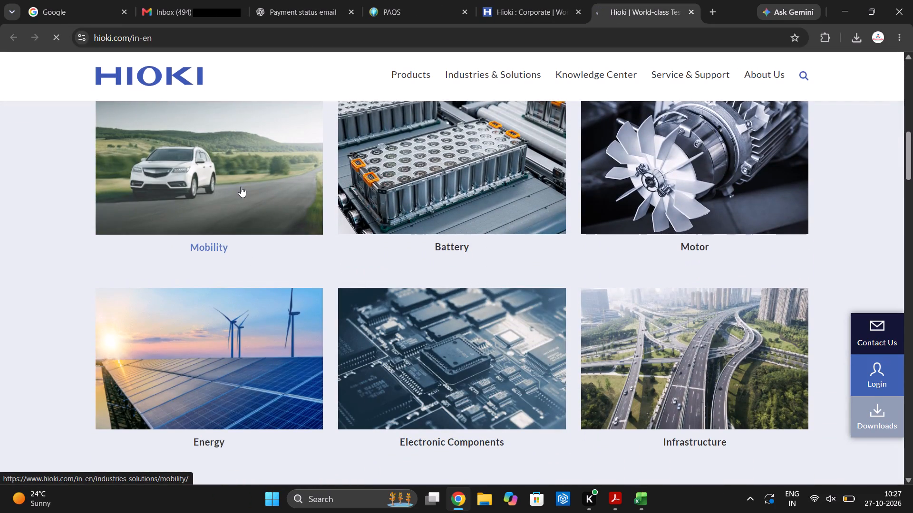
pyautogui.scroll(-3, 357, 308)
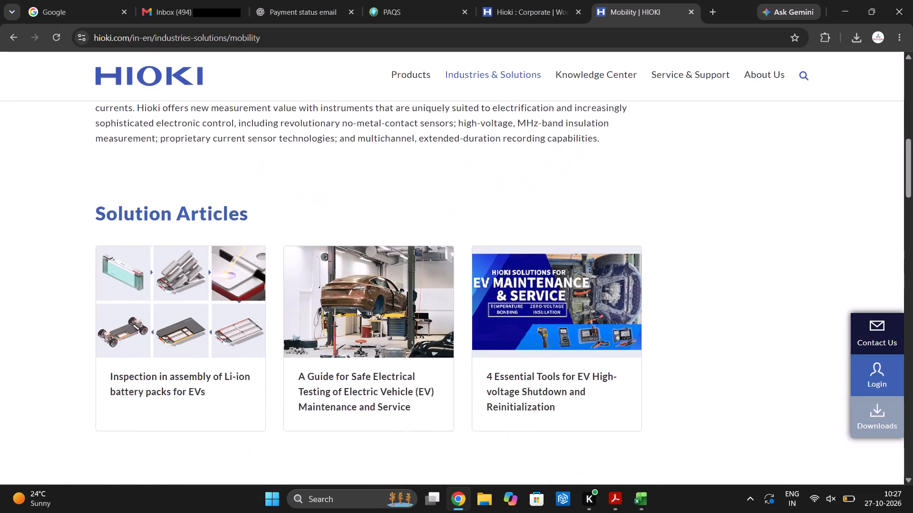
pyautogui.scroll(-3, 357, 308)
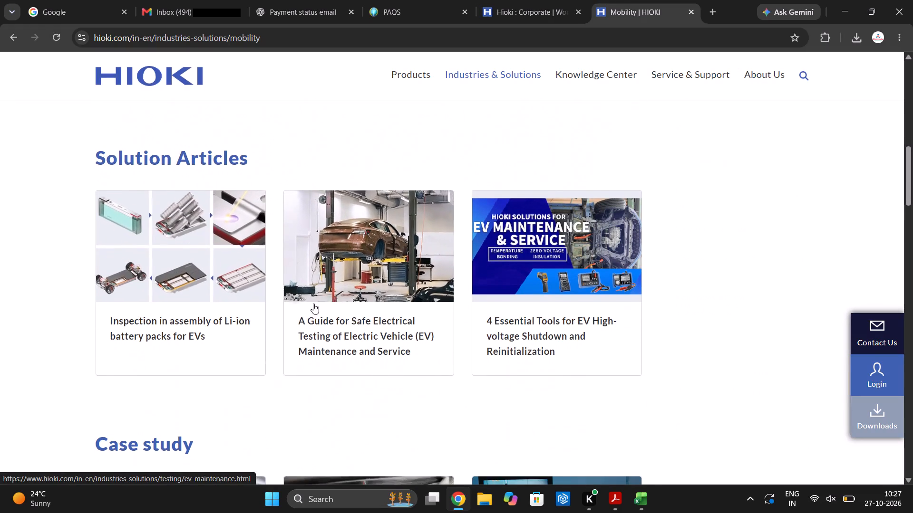
pyautogui.scroll(-4, 374, 338)
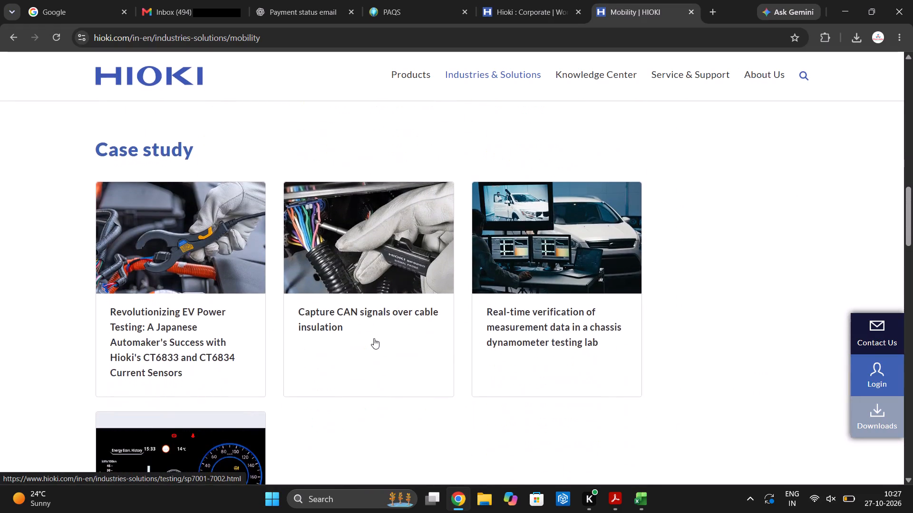
pyautogui.scroll(-4, 374, 338)
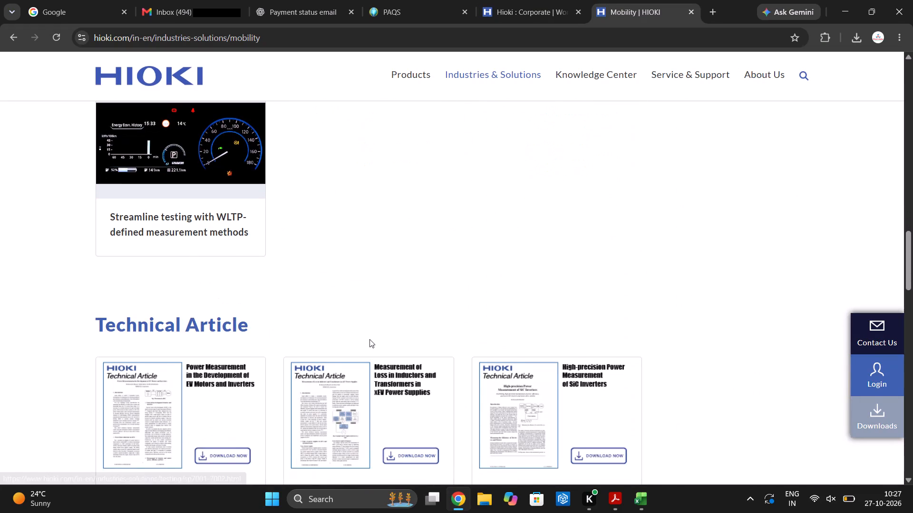
pyautogui.scroll(6, 457, 191)
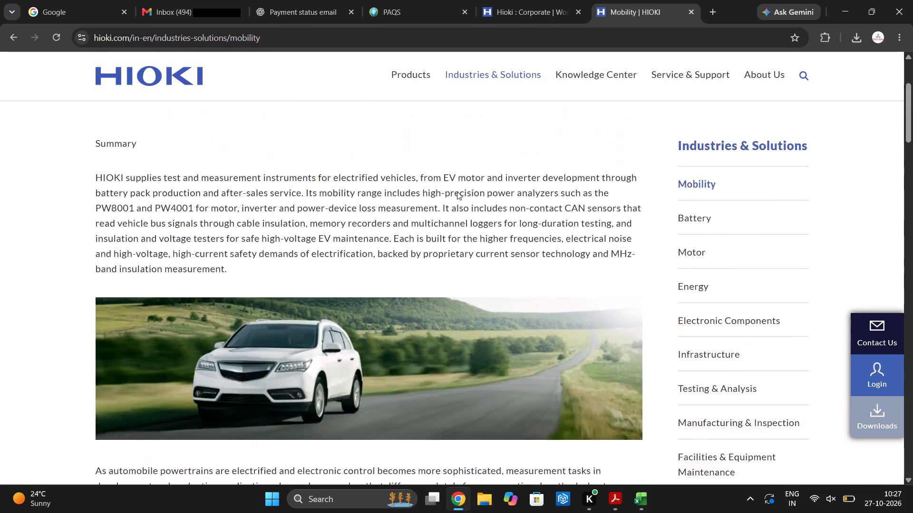
pyautogui.click(408, 114)
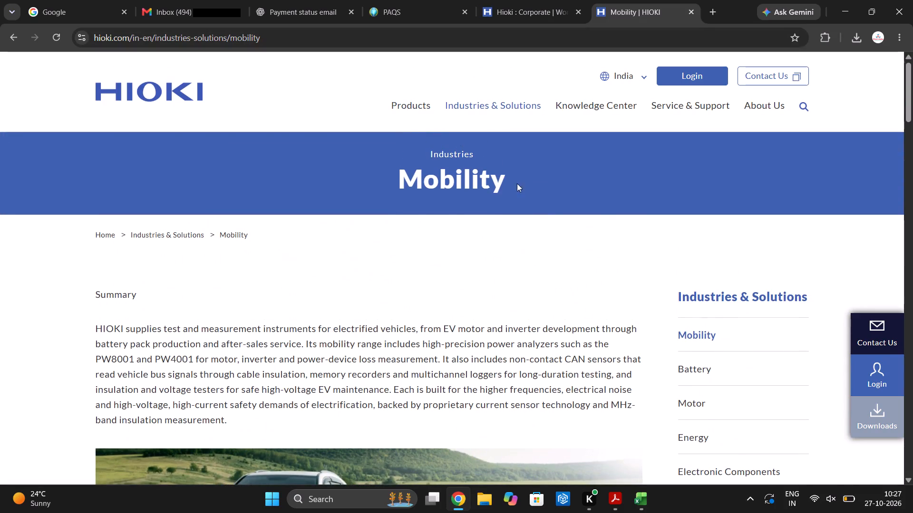
# Examine the Battery industry page on Hioki's site, from the circular economy overview to the Materials section.
pyautogui.click(710, 365)
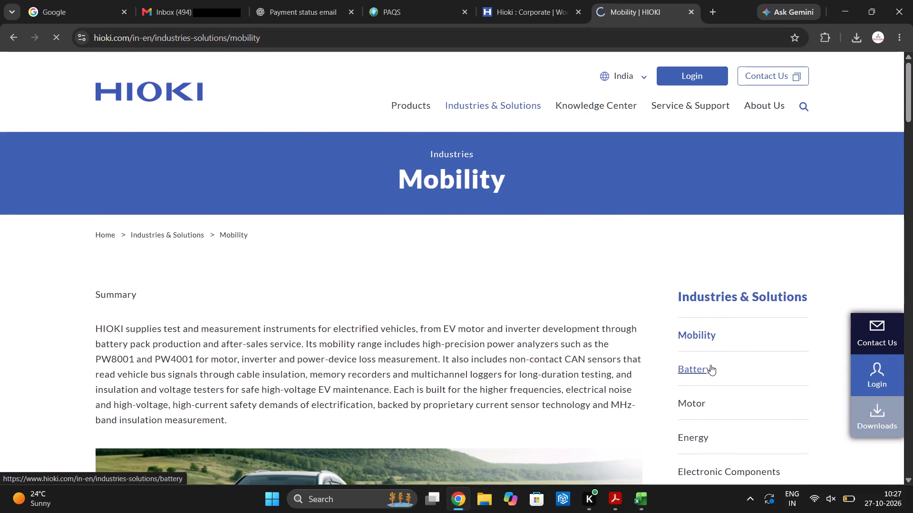
pyautogui.scroll(-1, 493, 358)
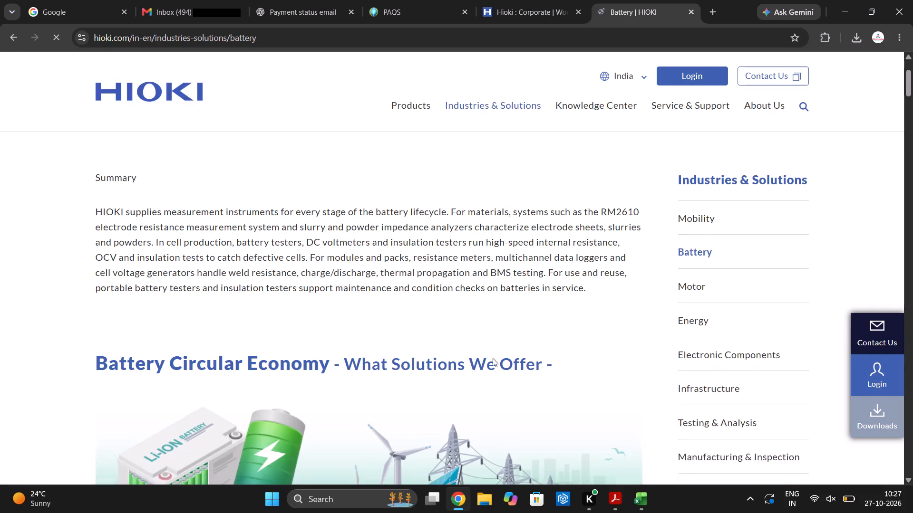
pyautogui.scroll(-7, 493, 358)
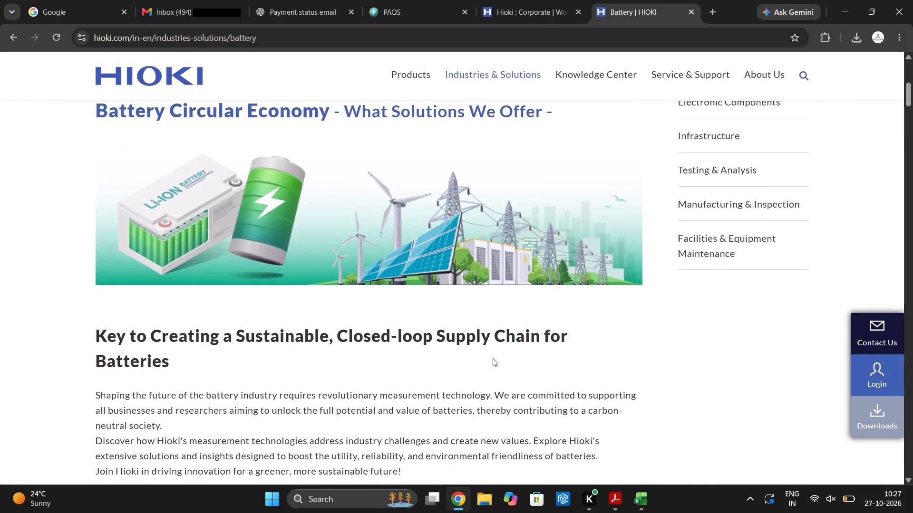
pyautogui.scroll(-2, 493, 358)
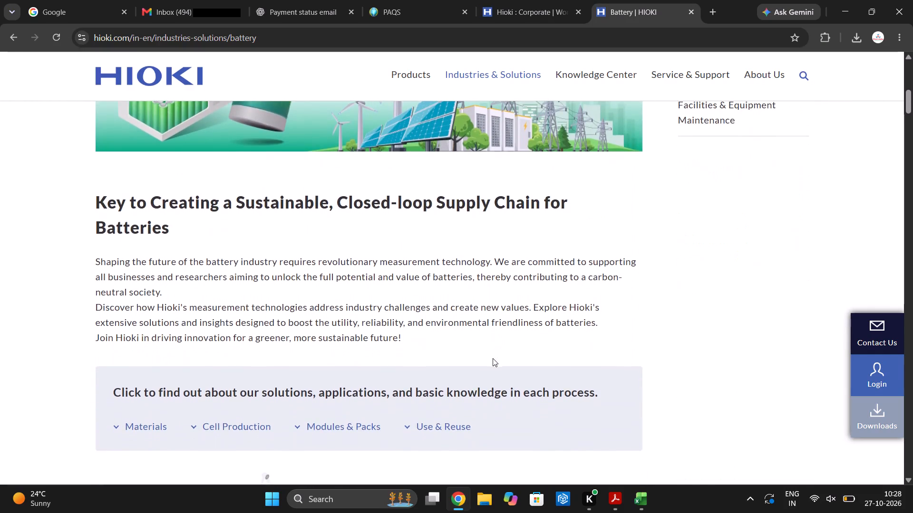
pyautogui.scroll(-5, 493, 358)
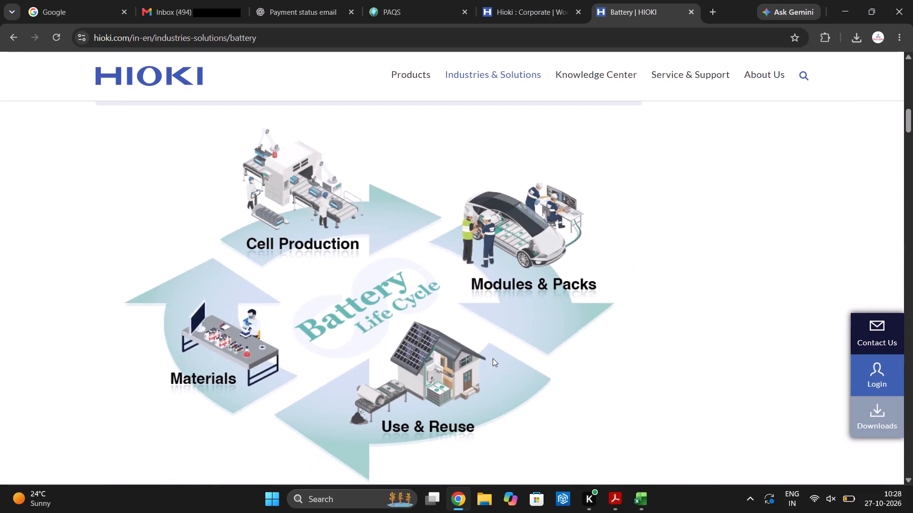
pyautogui.scroll(-4, 493, 358)
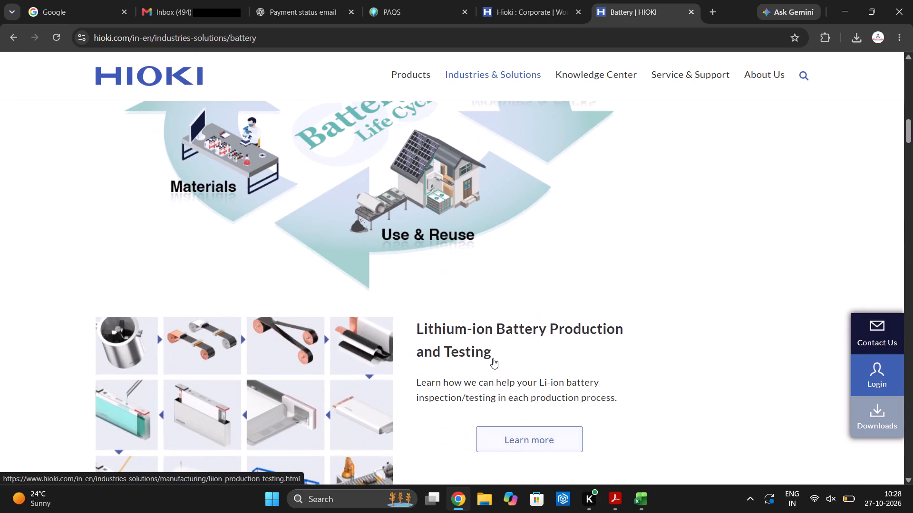
pyautogui.scroll(-4, 493, 358)
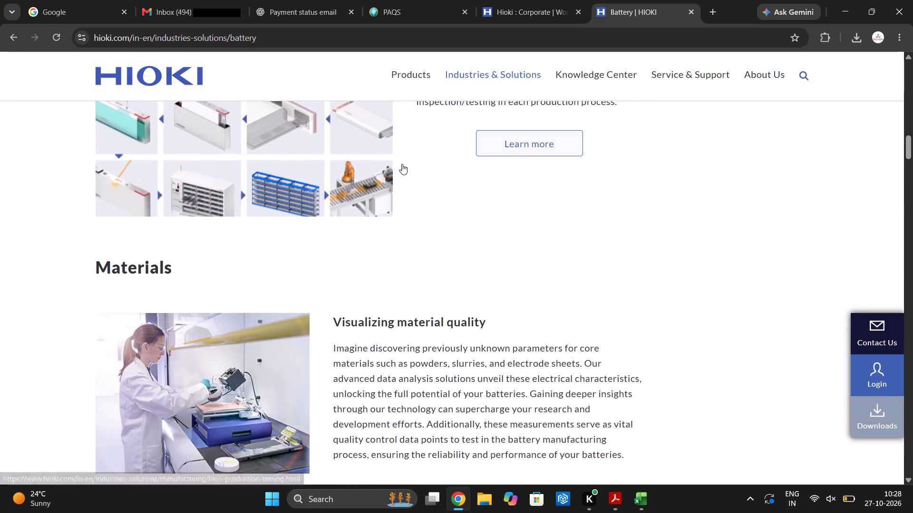
pyautogui.scroll(10, 326, 214)
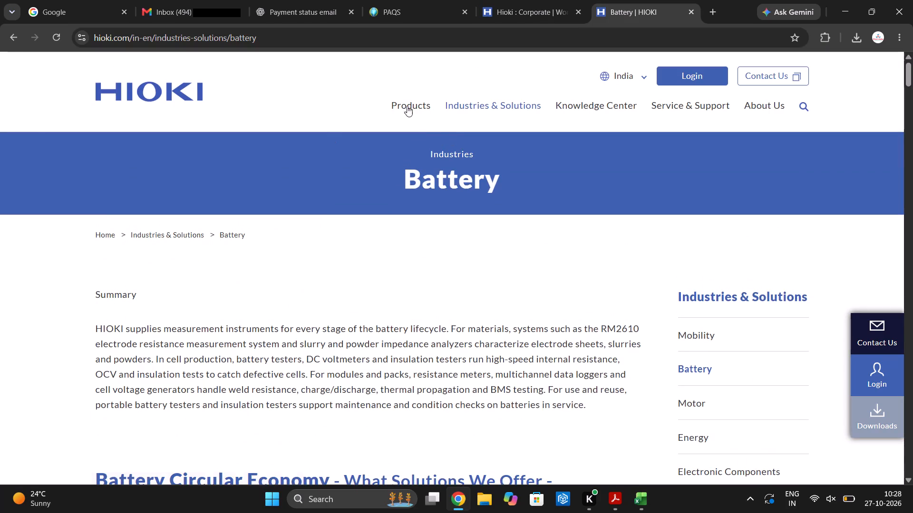
# Open the top page of Hioki's product range and look through the new products.
pyautogui.click(408, 108)
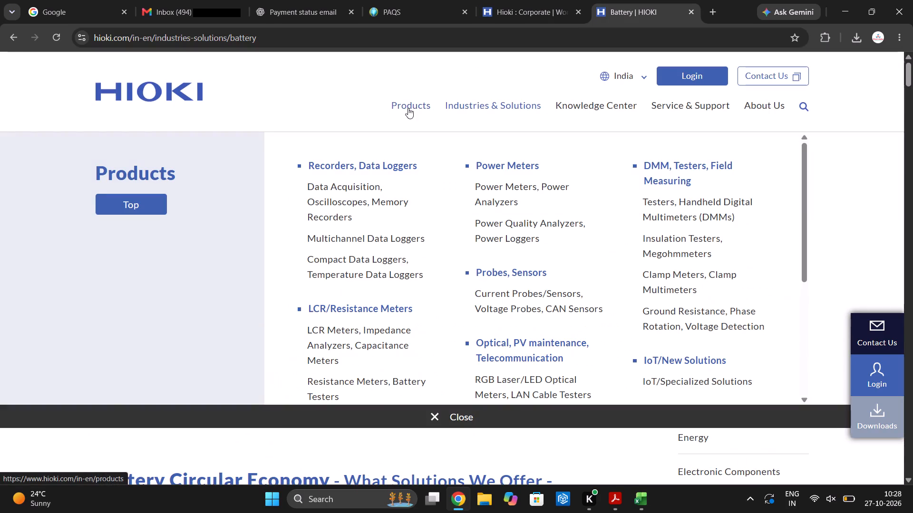
pyautogui.click(133, 200)
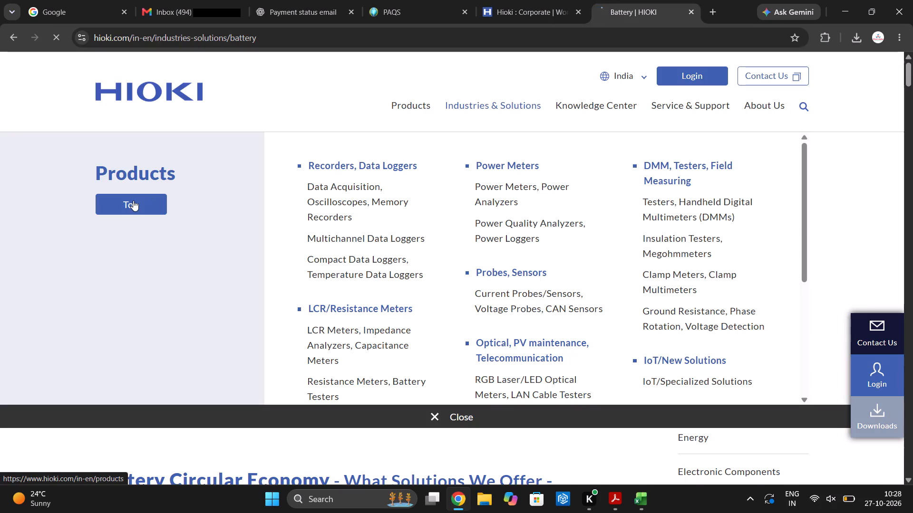
pyautogui.scroll(-2, 389, 316)
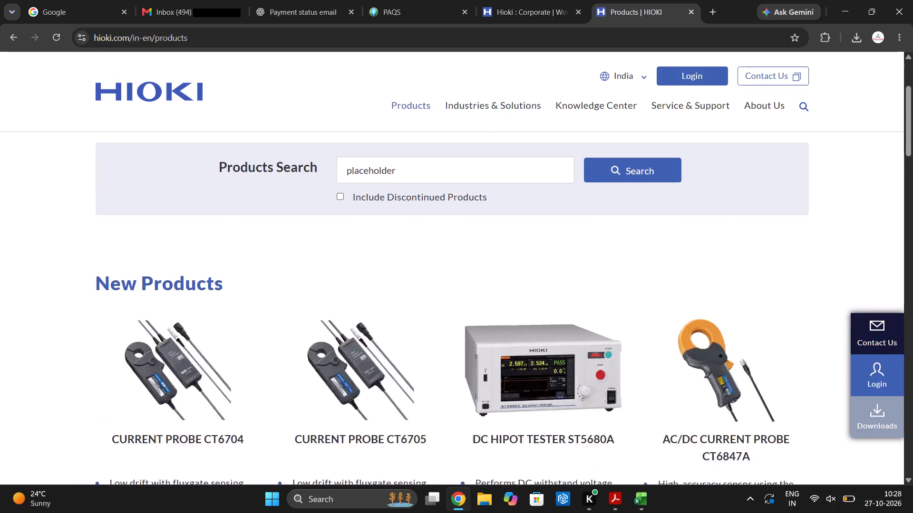
pyautogui.scroll(-2, 389, 316)
pyautogui.scroll(-1, 642, 313)
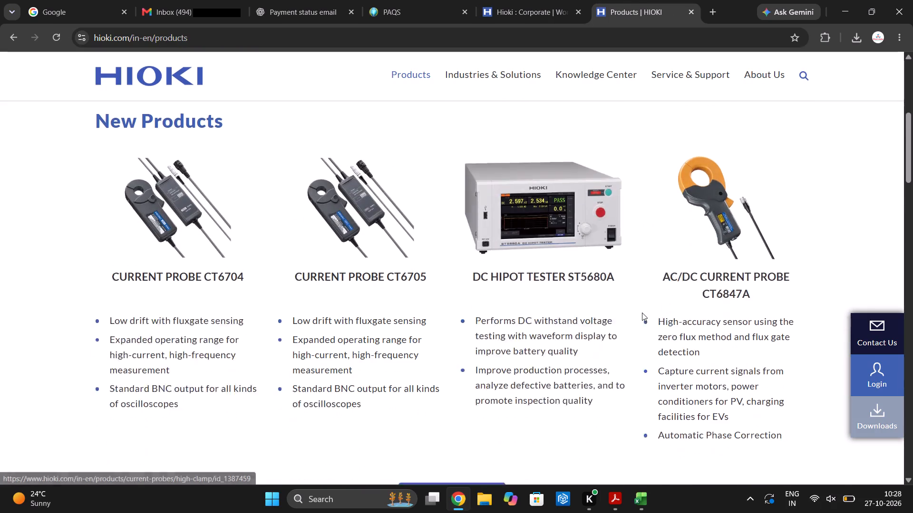
pyautogui.scroll(-1, 642, 313)
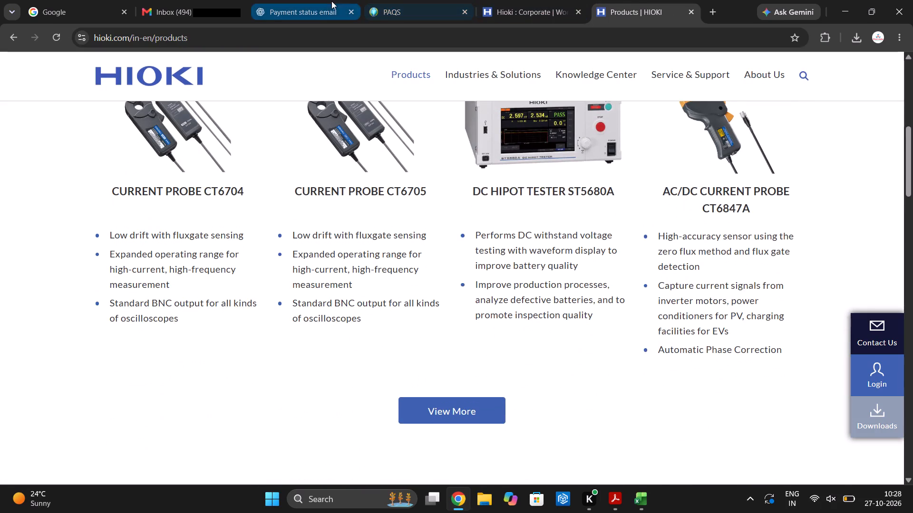
# Switch to the Excel customer list and enter domain EMS and the contact number for HIOKI in row 6.
pyautogui.click(634, 495)
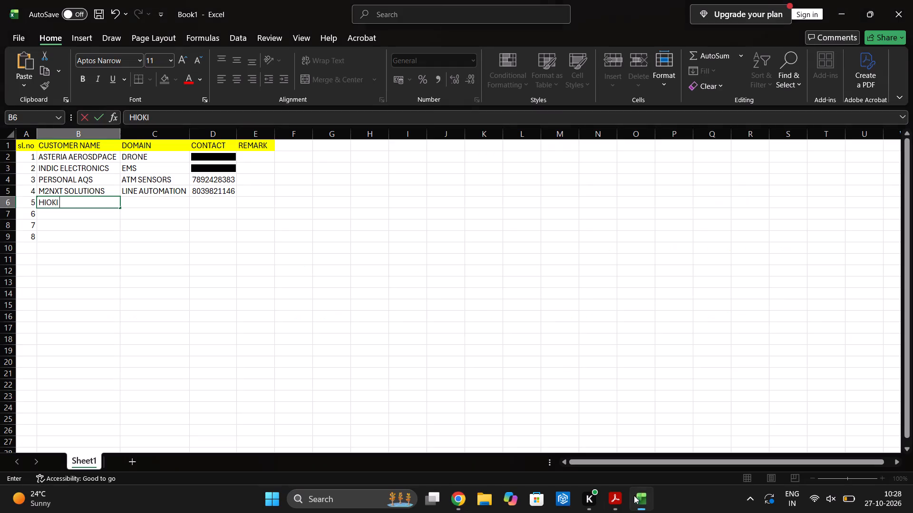
pyautogui.click(152, 203)
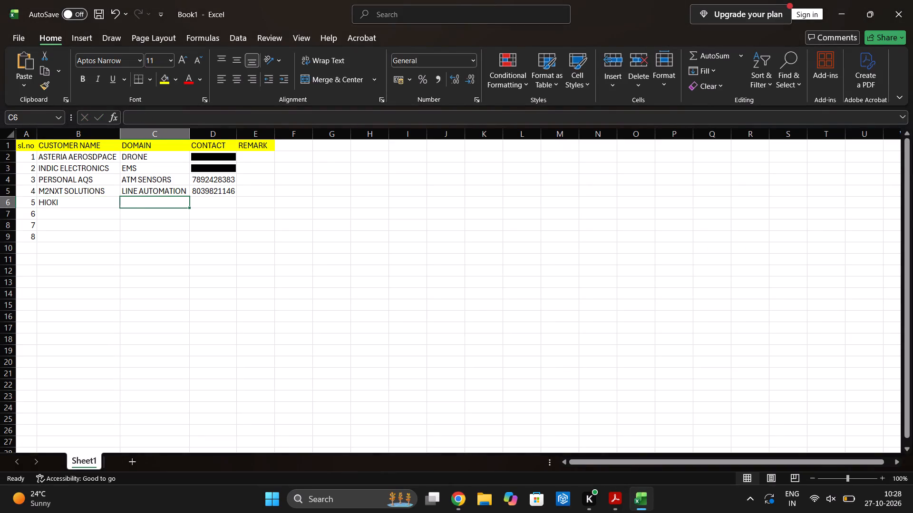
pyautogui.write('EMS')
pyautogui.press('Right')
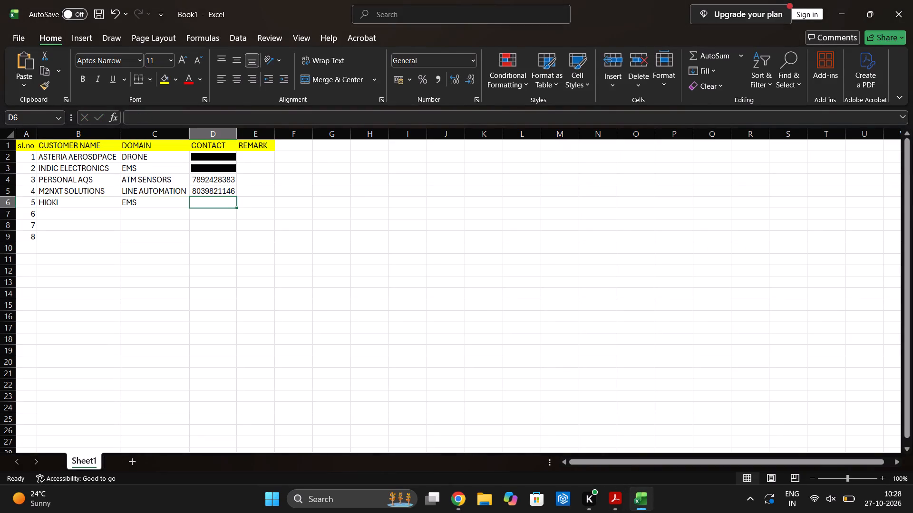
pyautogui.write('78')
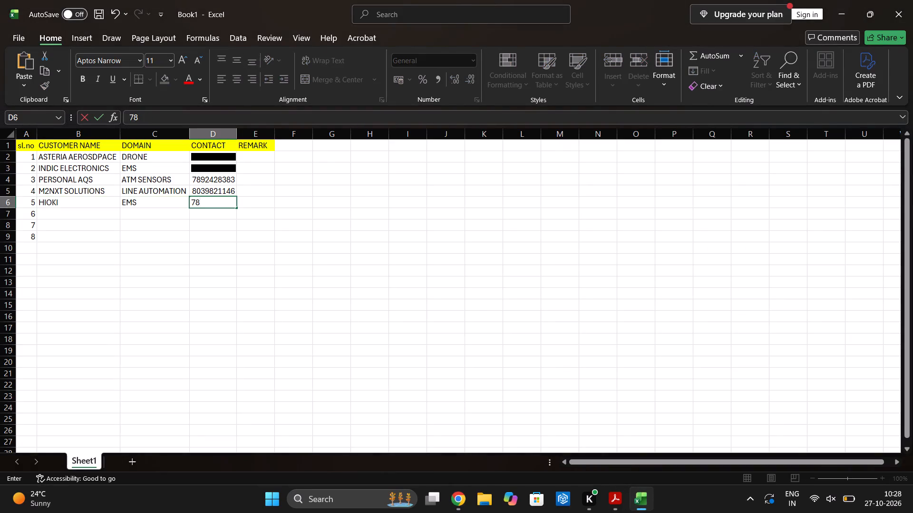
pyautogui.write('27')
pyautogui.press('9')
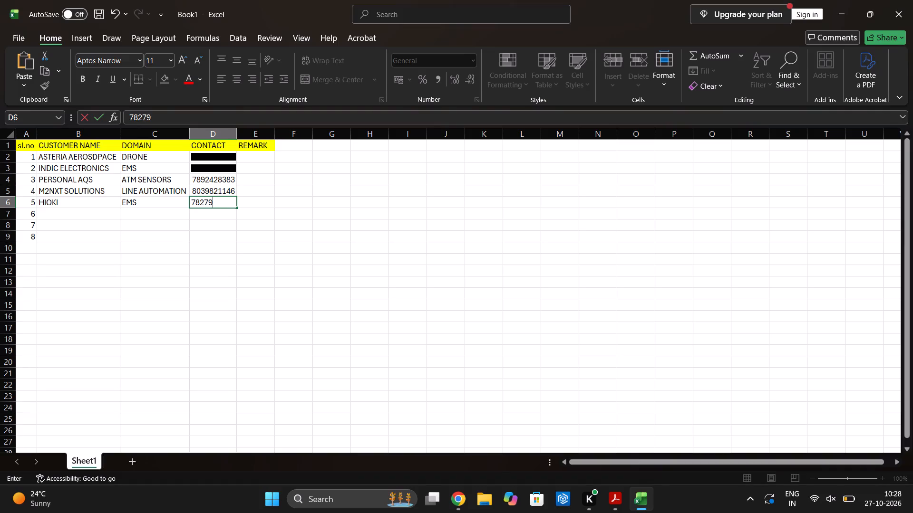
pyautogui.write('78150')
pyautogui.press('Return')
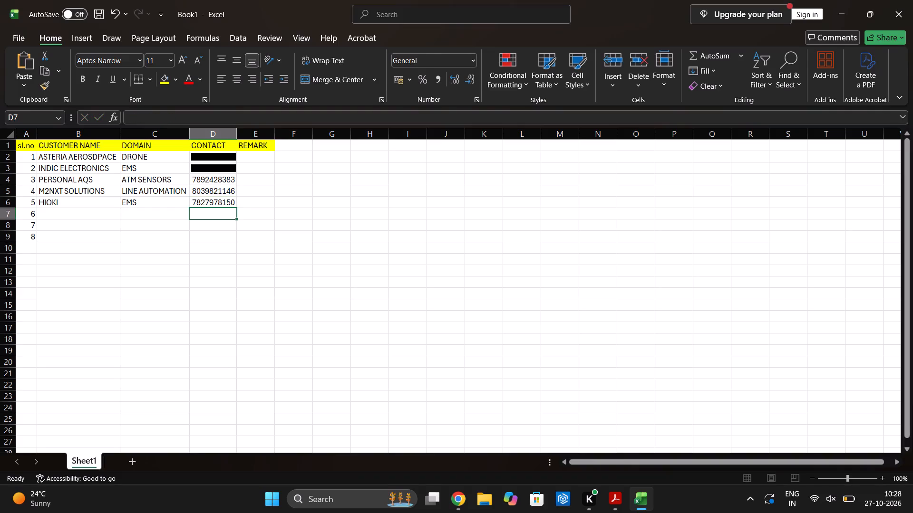
# Enter customer name TESCOM and domain EMS in row 7 for the sixth customer.
pyautogui.click(64, 212)
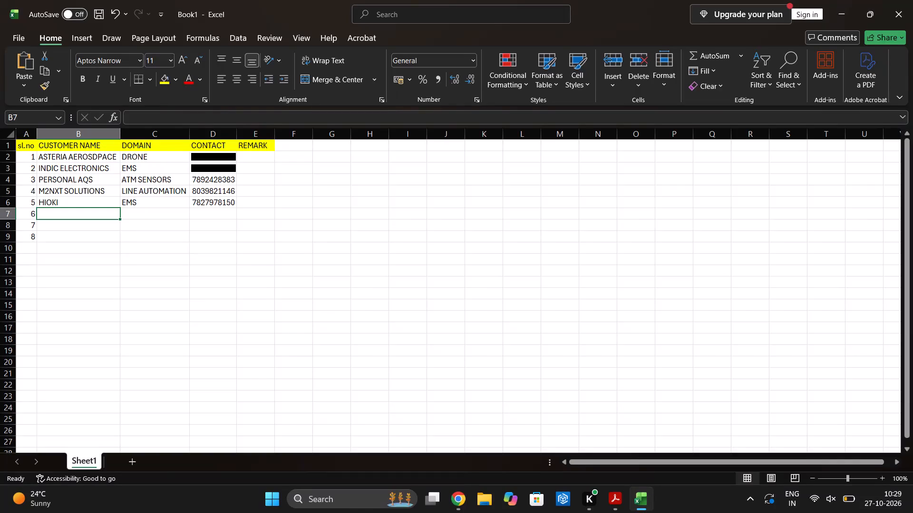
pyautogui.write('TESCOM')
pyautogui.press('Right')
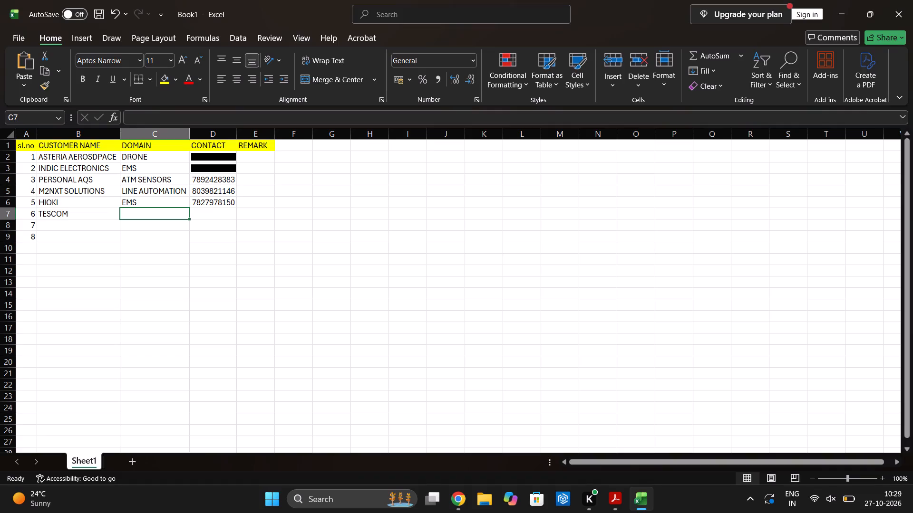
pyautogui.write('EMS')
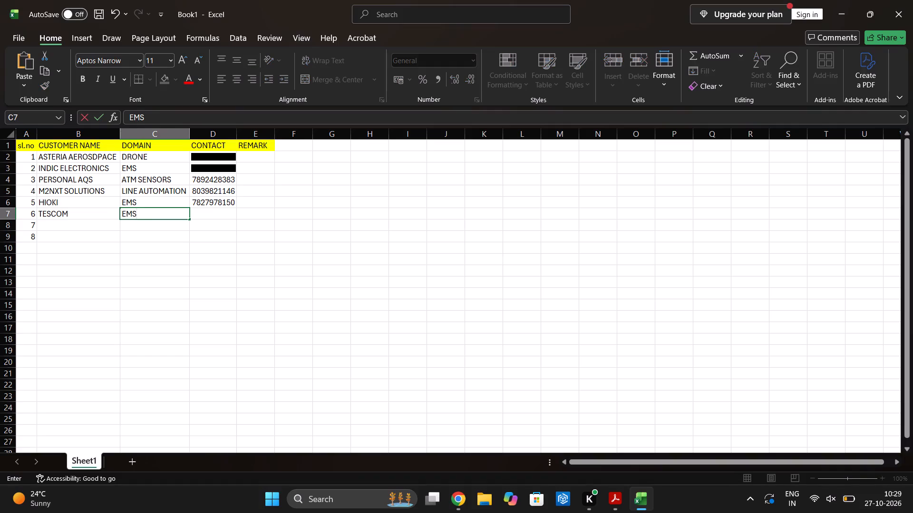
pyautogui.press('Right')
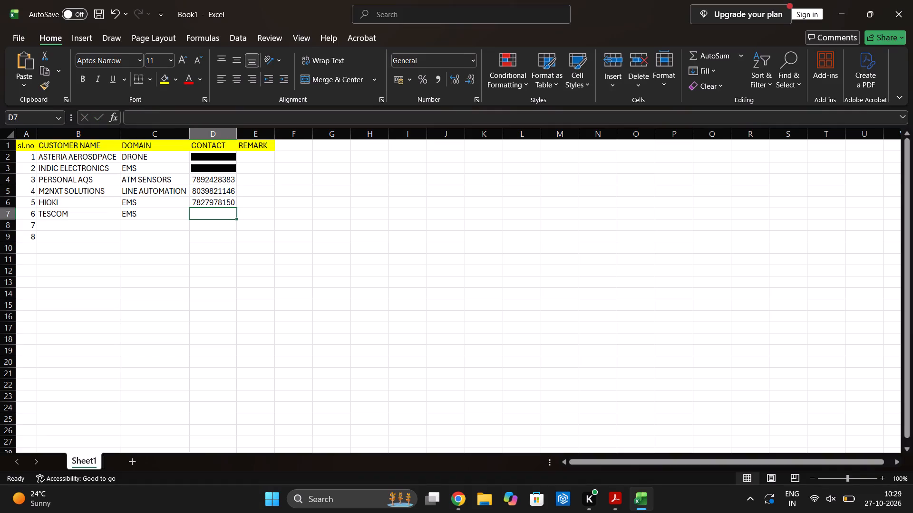
# Enter the contact number for TESCOM in the CONTACT column of row 7.
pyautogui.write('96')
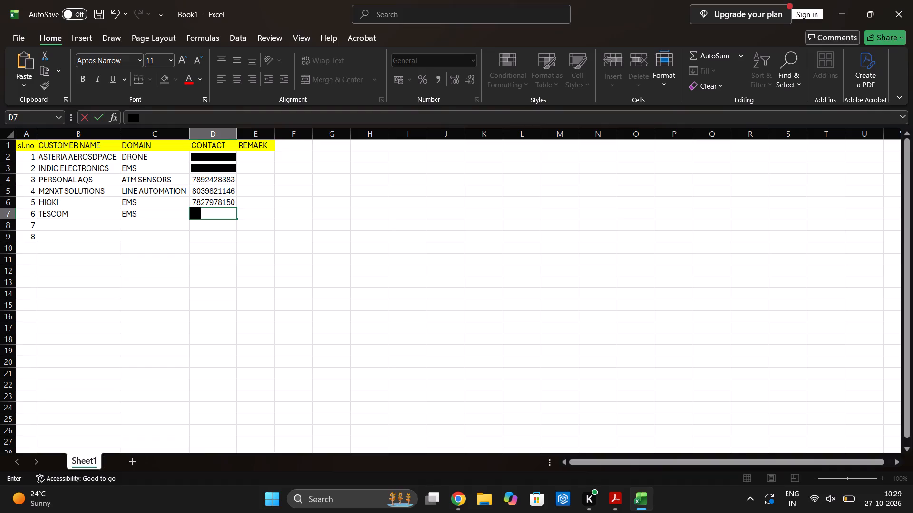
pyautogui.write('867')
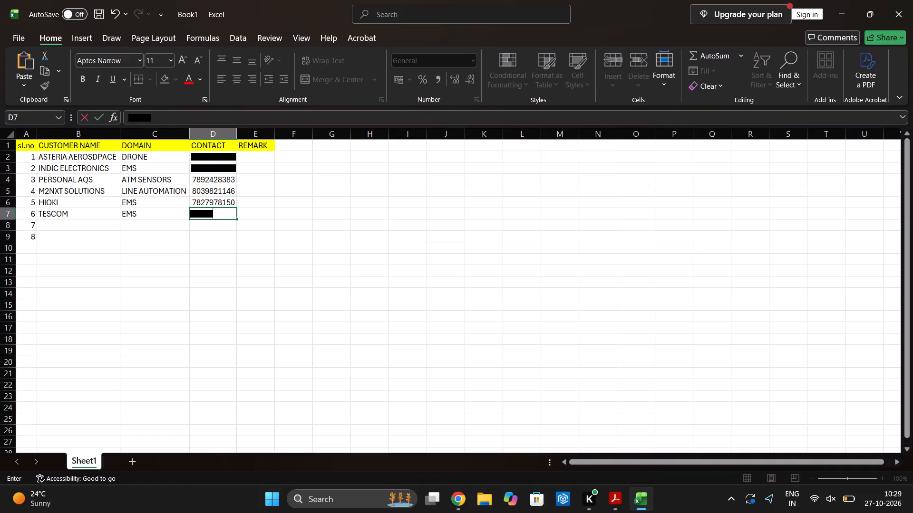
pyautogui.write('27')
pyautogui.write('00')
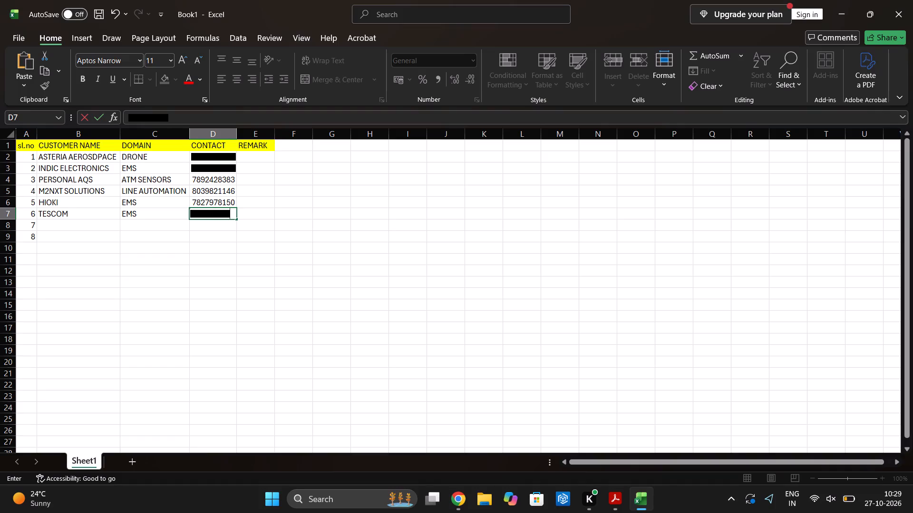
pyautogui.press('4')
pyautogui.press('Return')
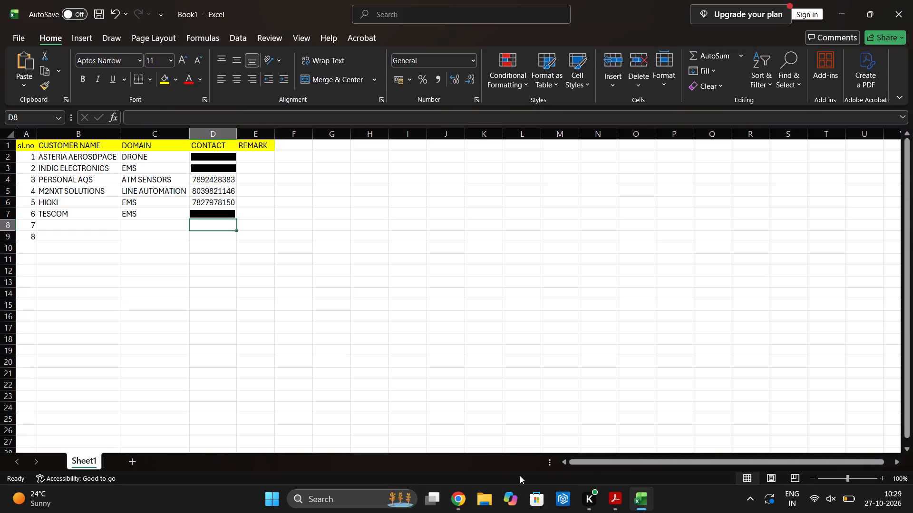
# Switch to Chrome and close the two open Hioki pages, the product range and the corporate home page.
pyautogui.click(445, 492)
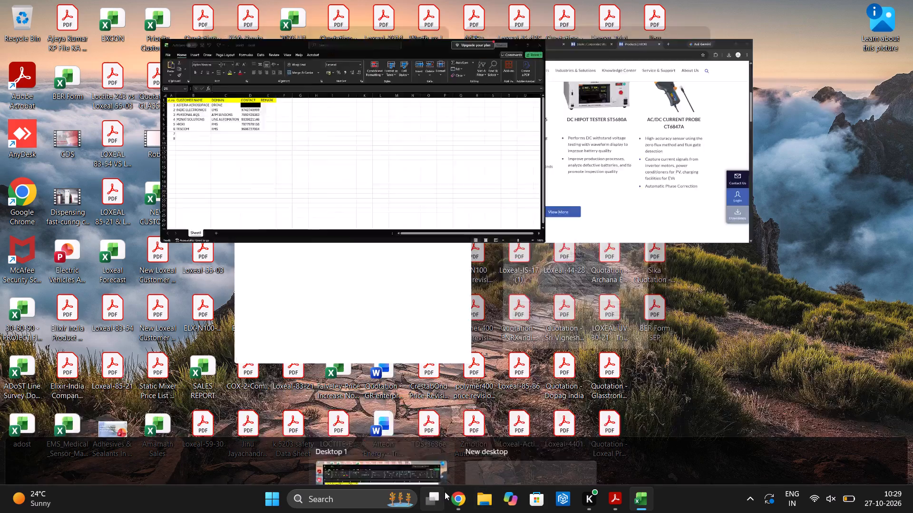
pyautogui.click(311, 131)
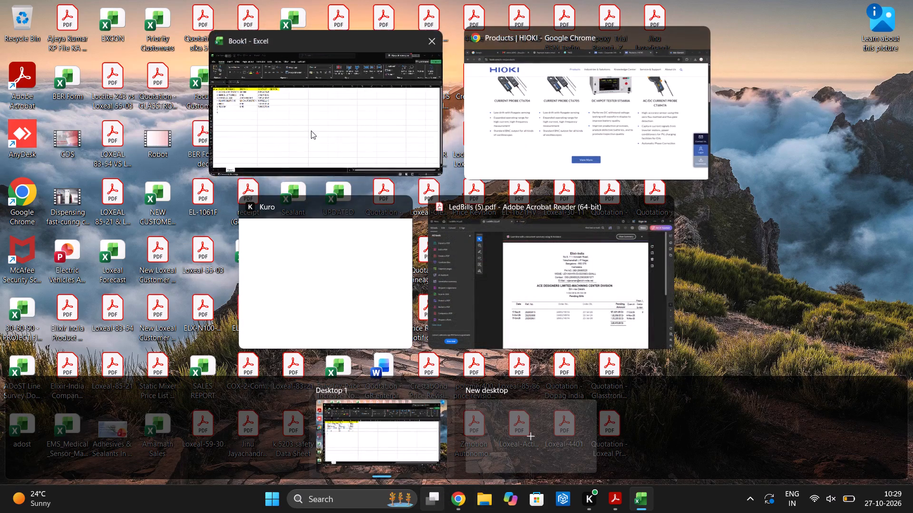
pyautogui.click(461, 496)
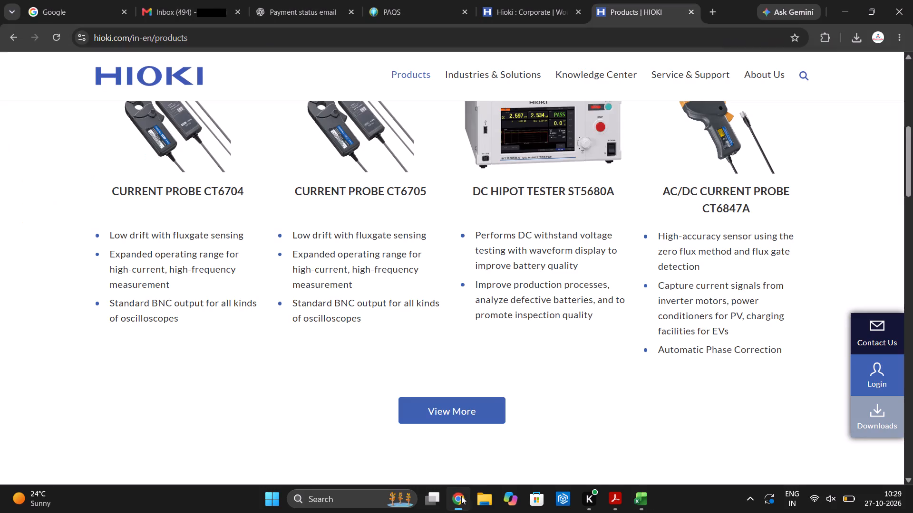
pyautogui.click(697, 9)
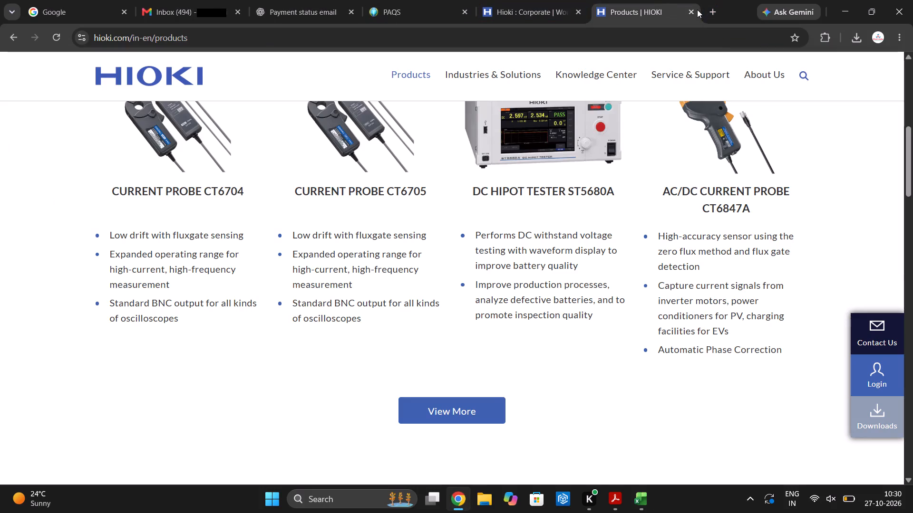
pyautogui.click(693, 9)
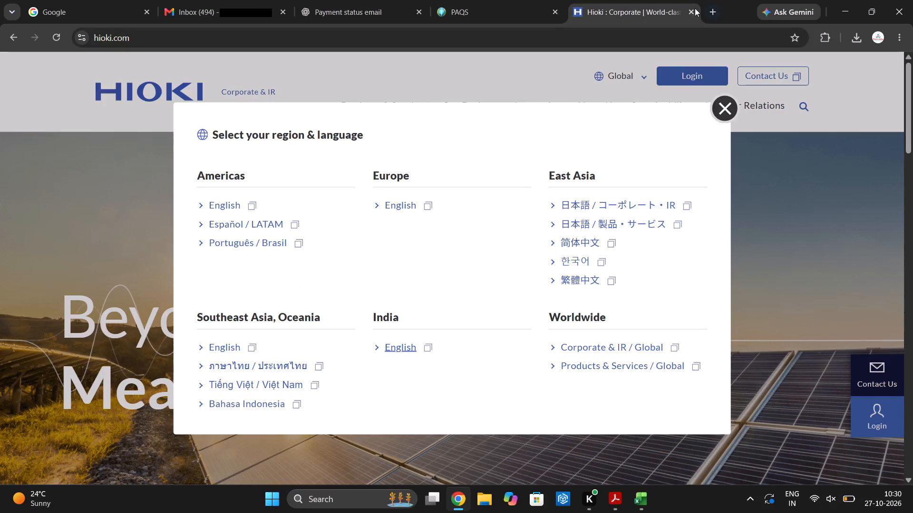
pyautogui.click(694, 9)
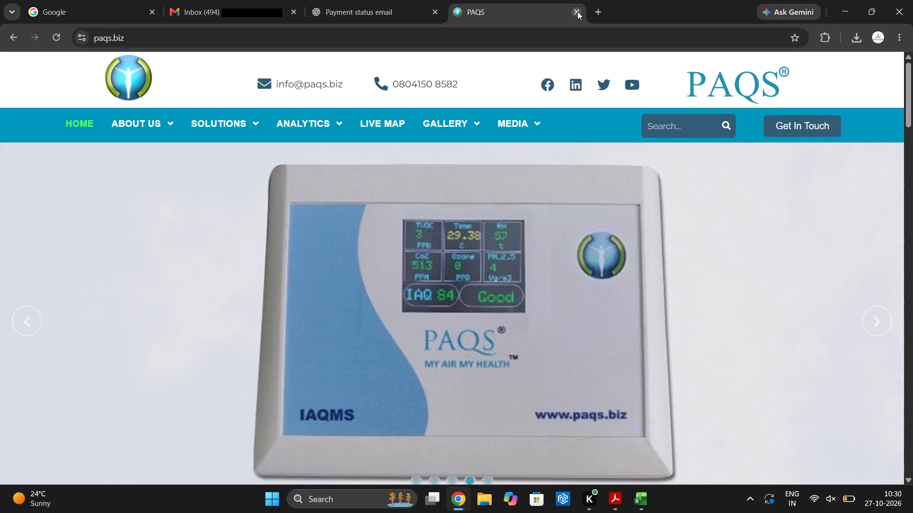
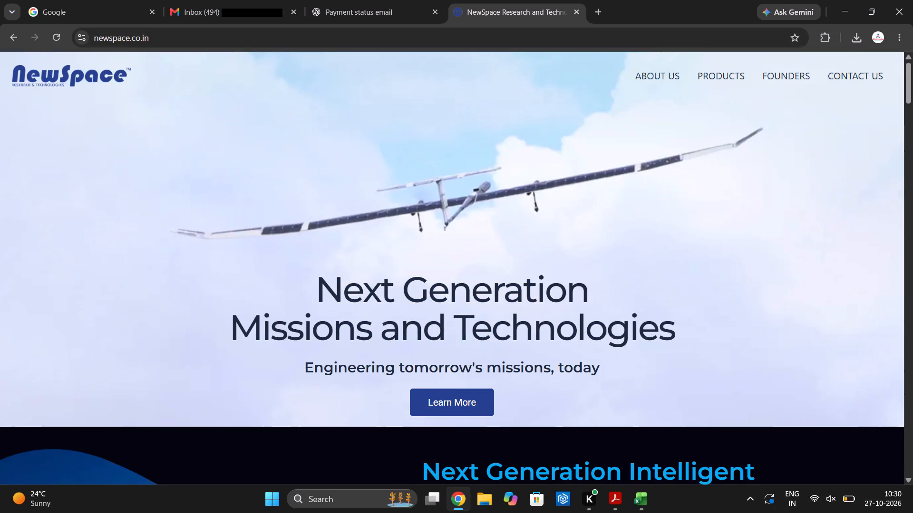
# Look through the NewSpace Research and Technologies home page for the company's business domain, products and contact details.
pyautogui.scroll(-11, 424, 368)
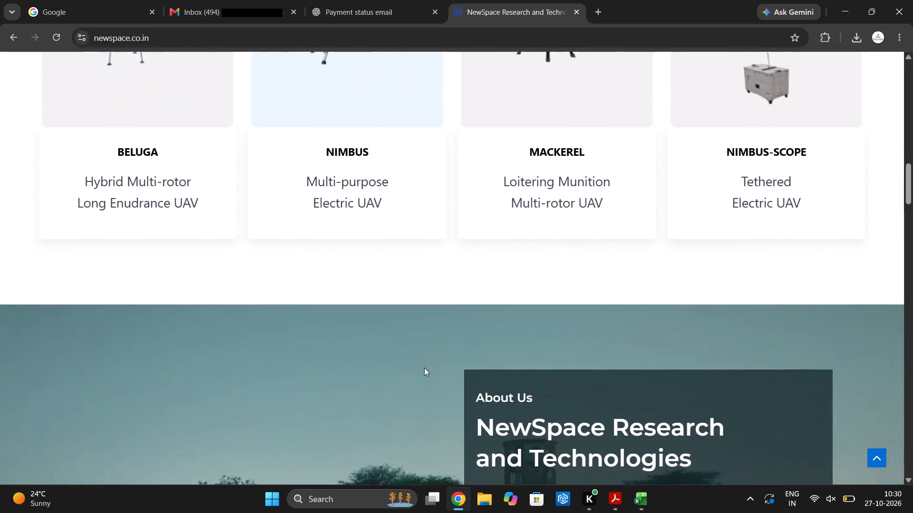
pyautogui.scroll(-5, 424, 368)
pyautogui.scroll(4, 424, 368)
pyautogui.scroll(-2, 424, 368)
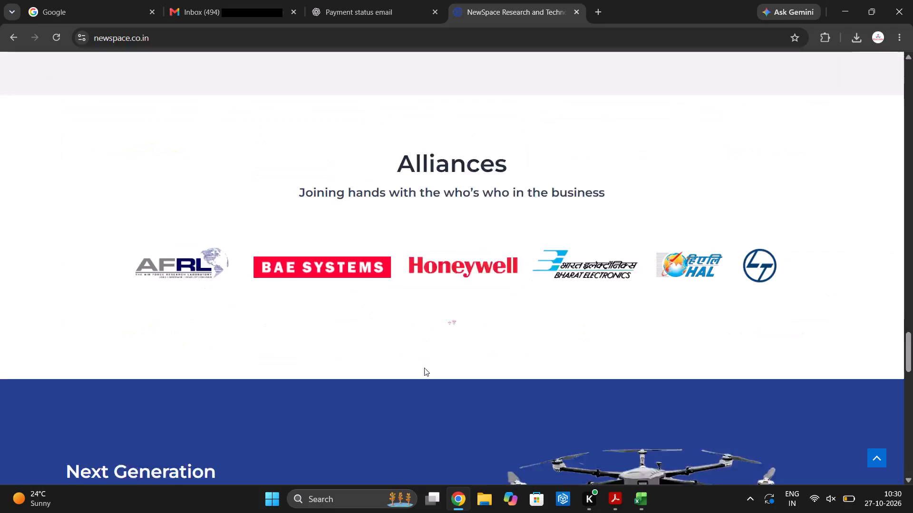
pyautogui.scroll(-5, 424, 368)
pyautogui.scroll(6, 424, 368)
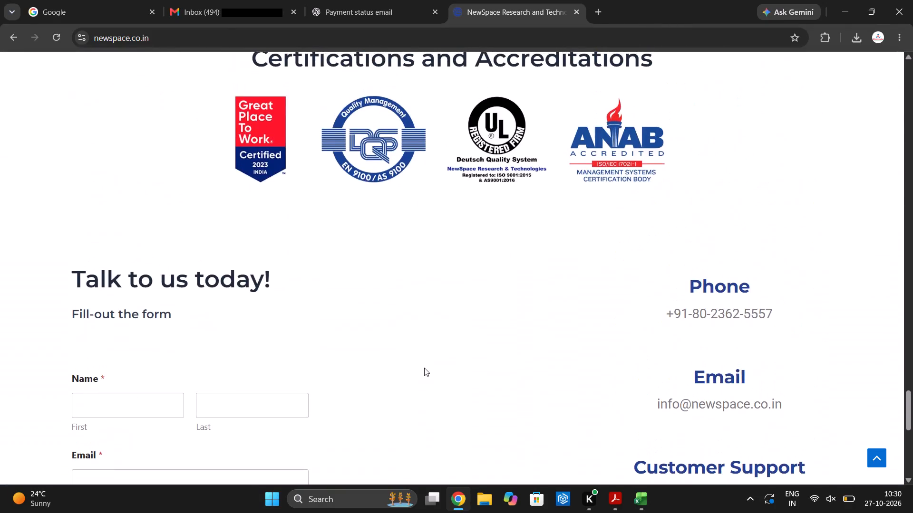
pyautogui.scroll(17, 424, 368)
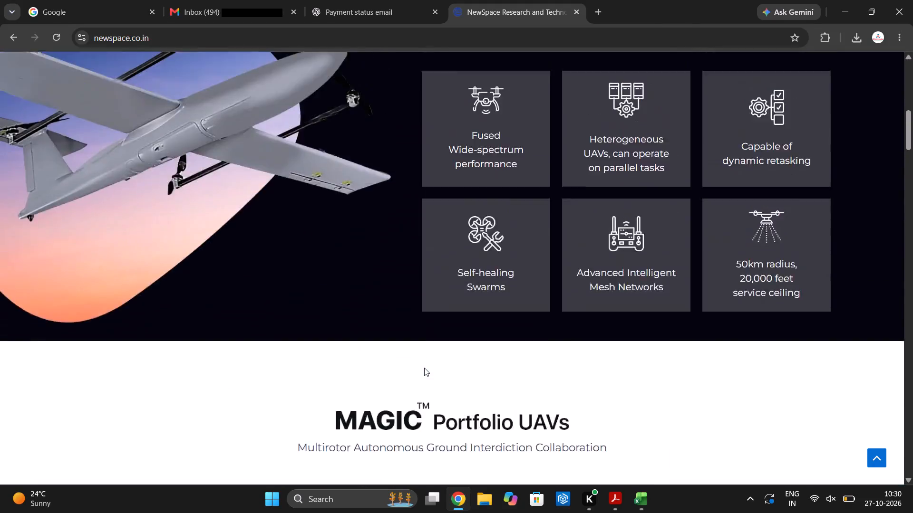
pyautogui.scroll(8, 424, 368)
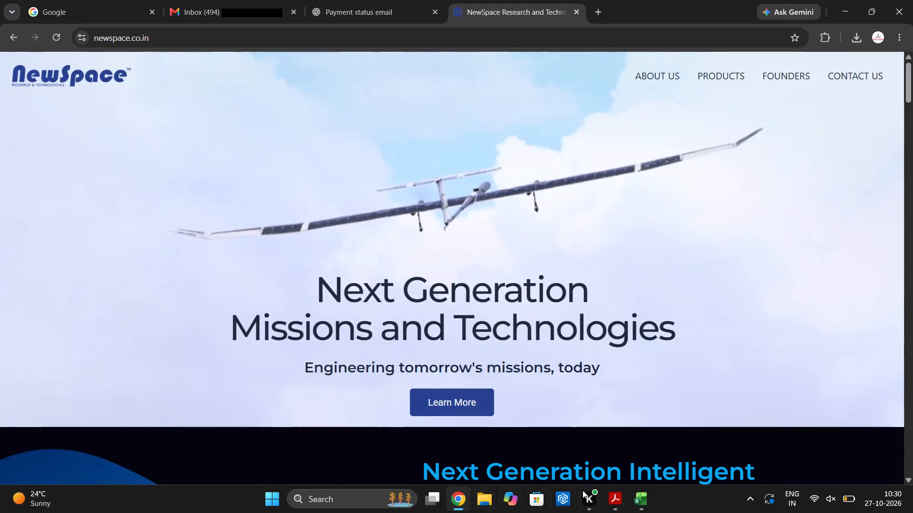
# Switch to the Excel customer list and enter customer name NEWSPACE RESEARCH and domain DRONE in row 8.
pyautogui.doubleClick(630, 498)
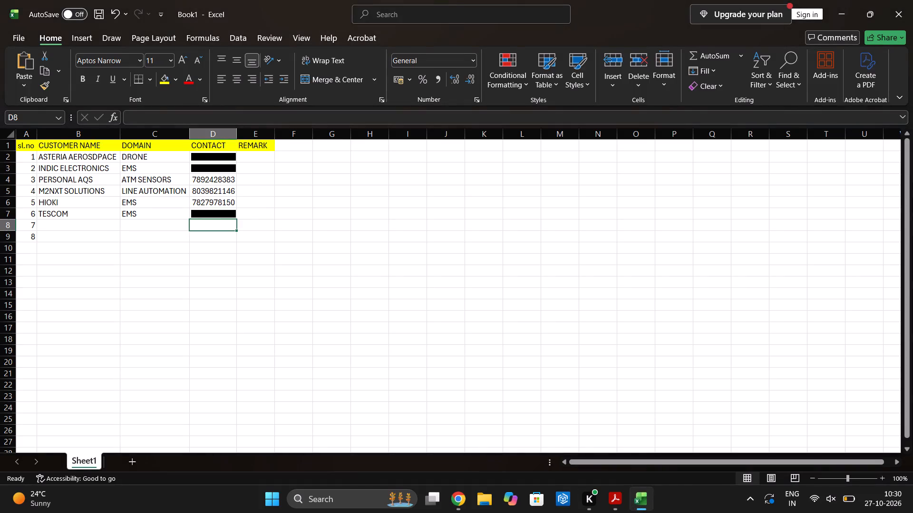
pyautogui.click(61, 226)
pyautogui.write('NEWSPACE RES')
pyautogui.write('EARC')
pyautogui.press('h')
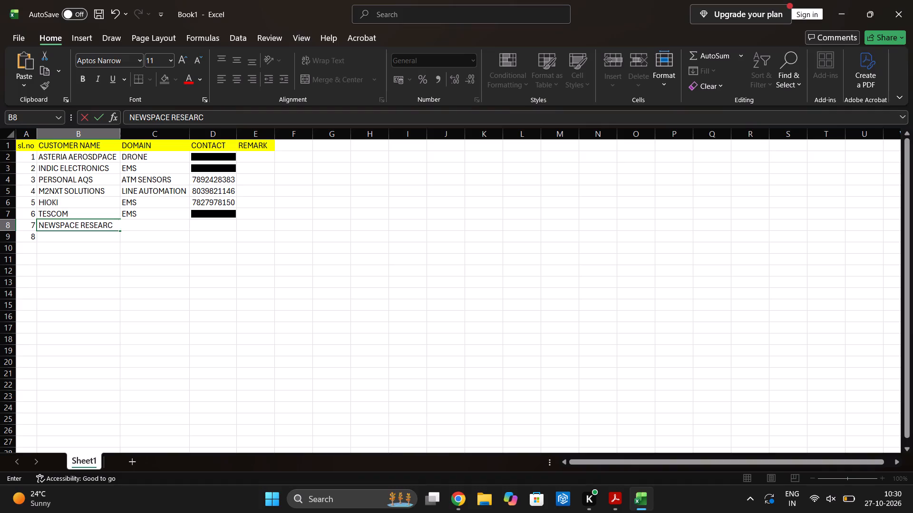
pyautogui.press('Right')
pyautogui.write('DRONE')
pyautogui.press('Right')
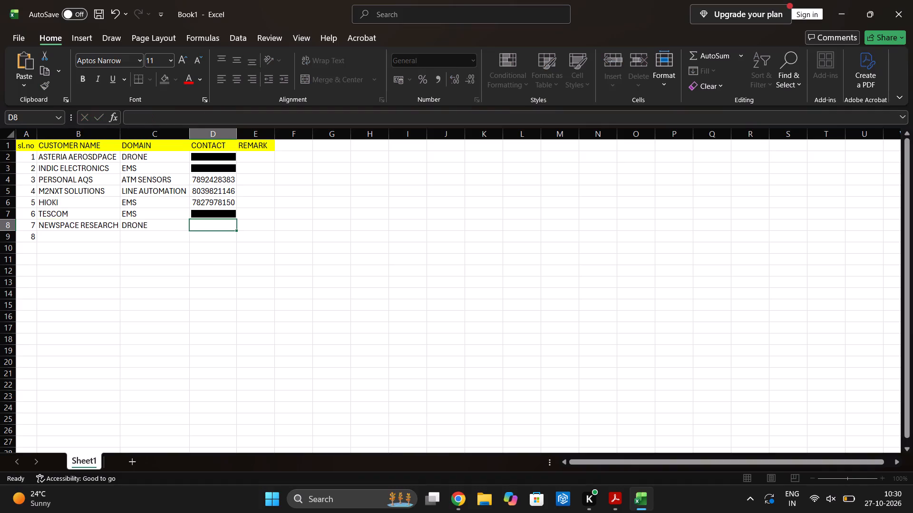
# Find the main phone number on NewSpace's website in Chrome and enter it in Excel's CONTACT column, row 8, without the country code.
pyautogui.click(464, 503)
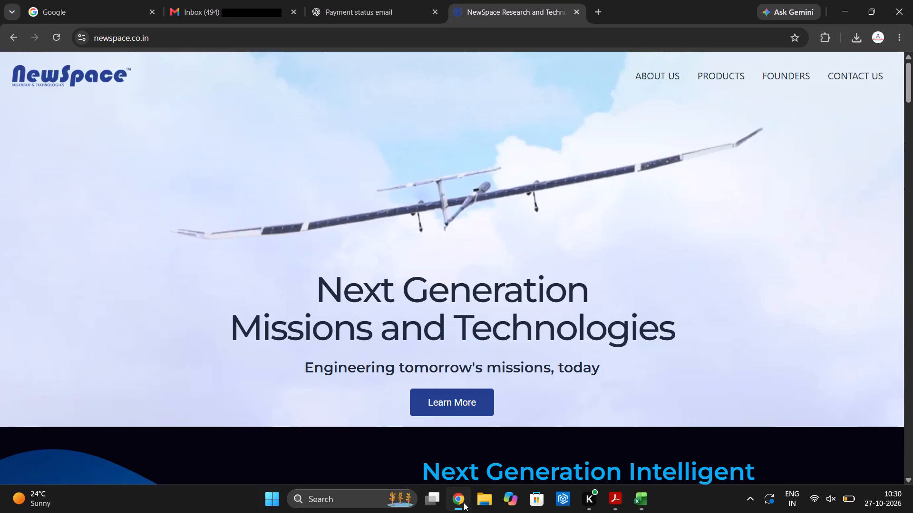
pyautogui.scroll(-18, 683, 252)
pyautogui.scroll(-8, 683, 252)
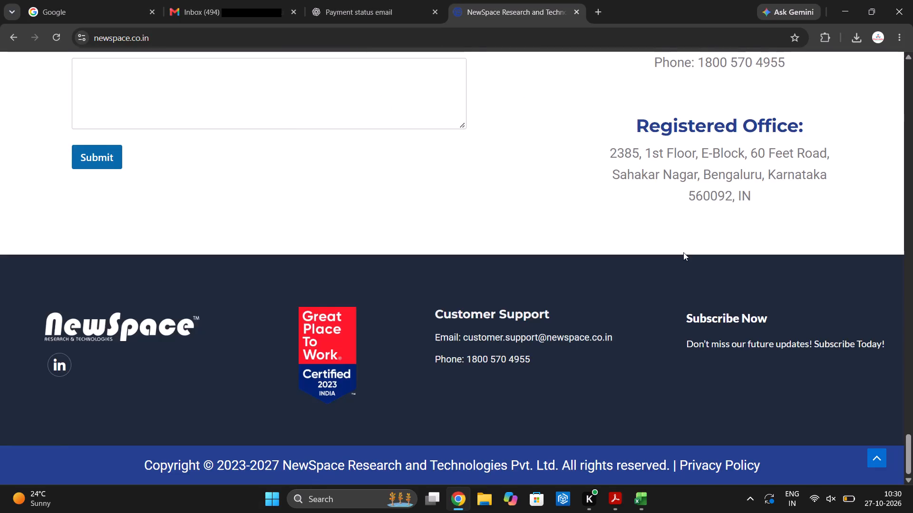
pyautogui.scroll(3, 683, 252)
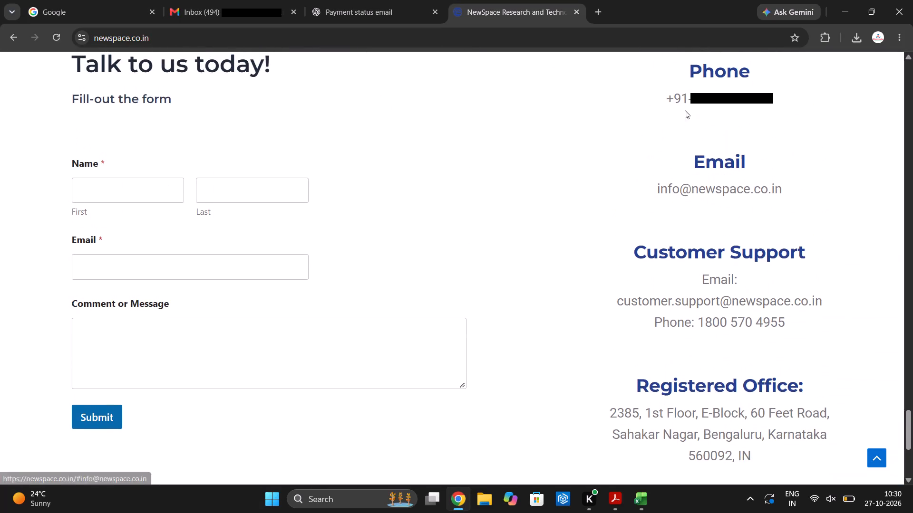
pyautogui.moveTo(692, 95); pyautogui.dragTo(776, 95)
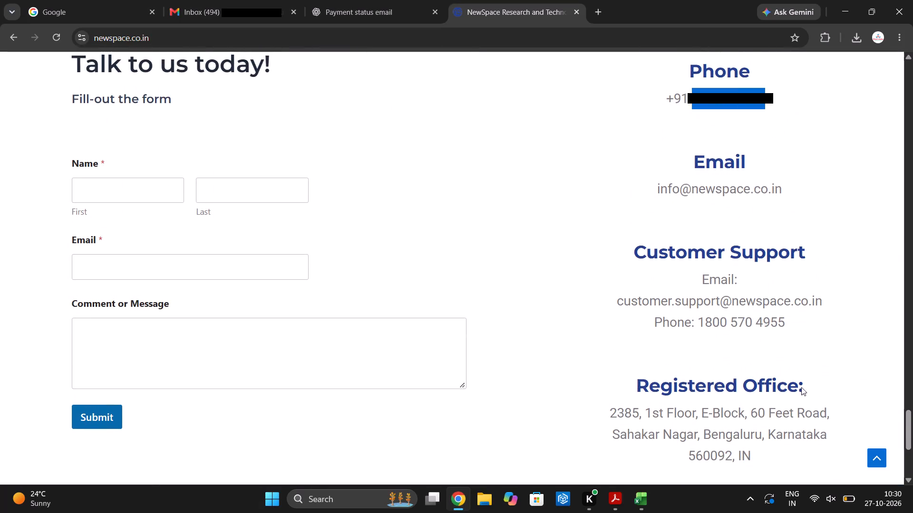
pyautogui.click(647, 500)
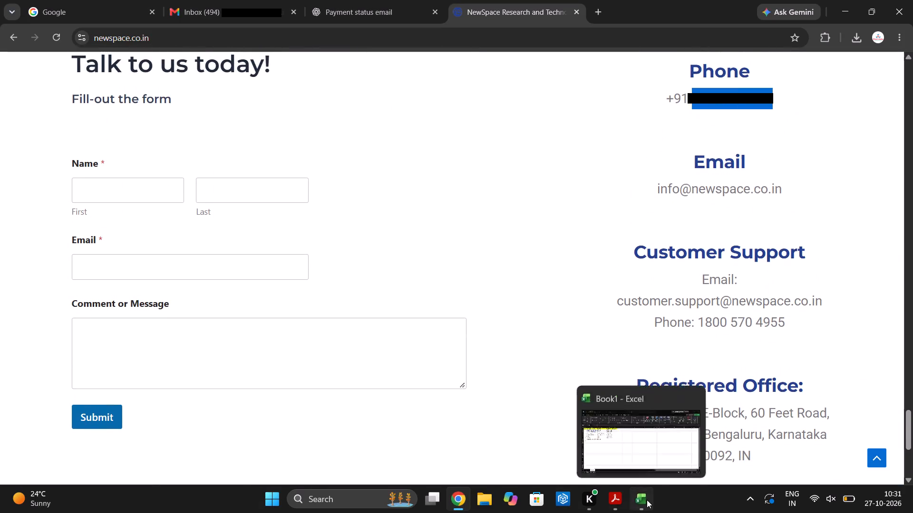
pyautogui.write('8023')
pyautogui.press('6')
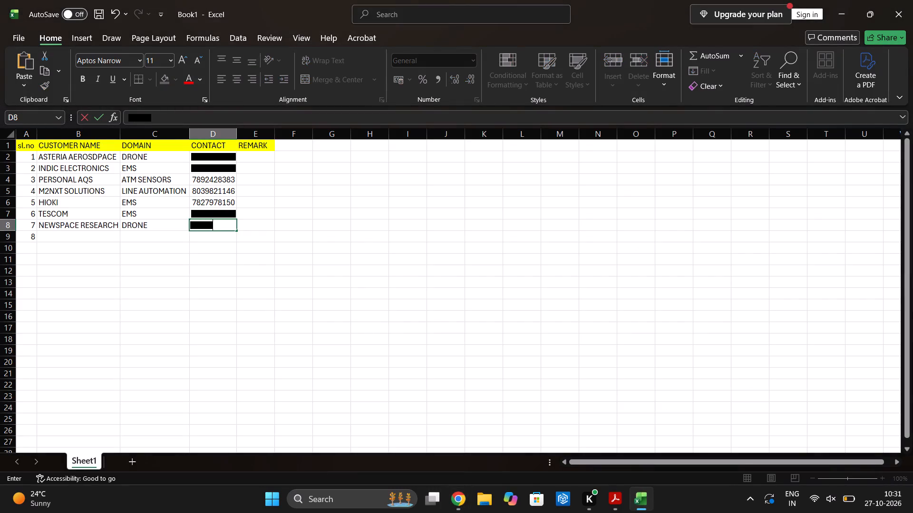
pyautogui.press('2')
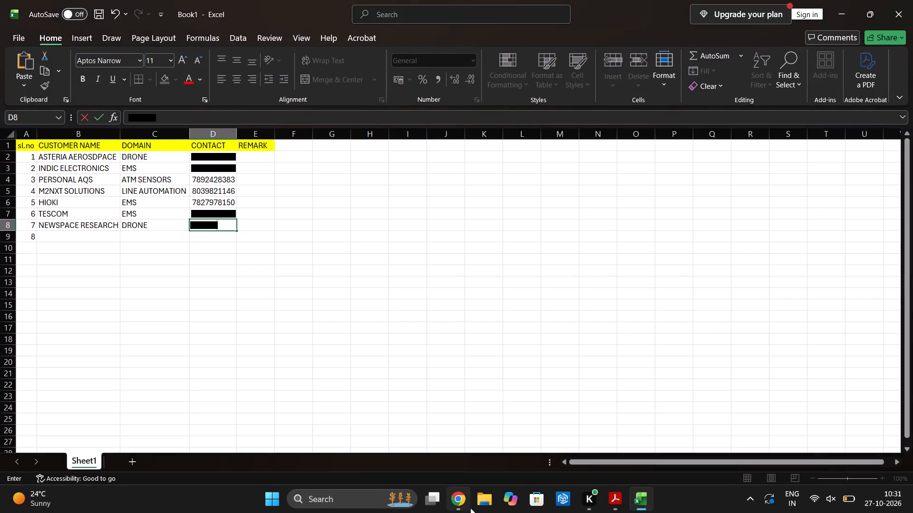
pyautogui.click(465, 505)
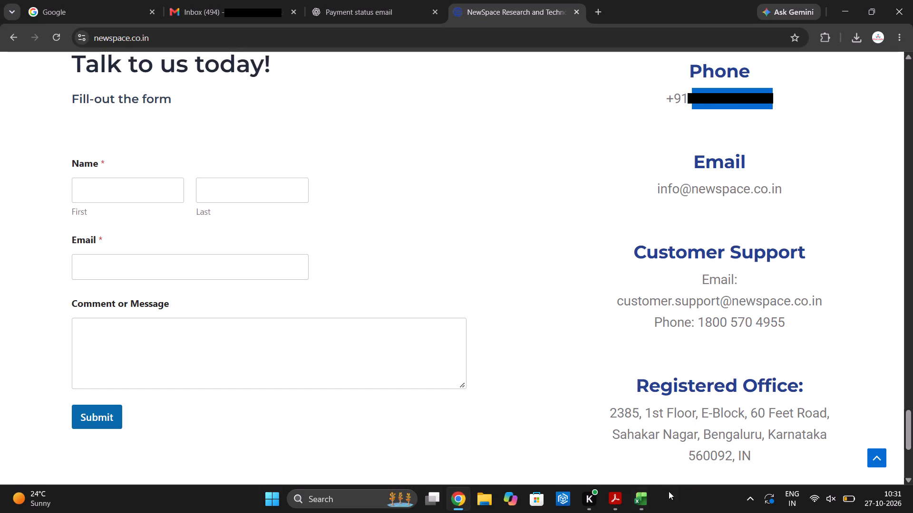
pyautogui.click(640, 497)
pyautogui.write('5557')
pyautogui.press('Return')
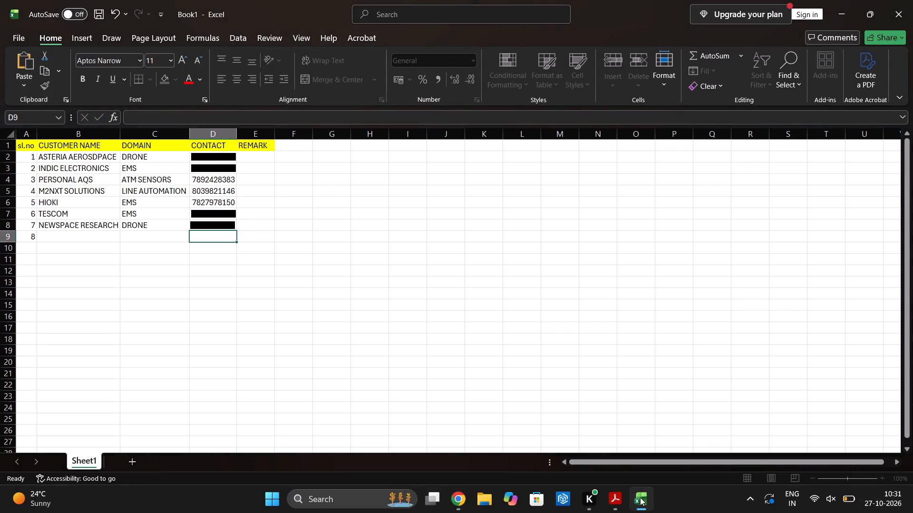
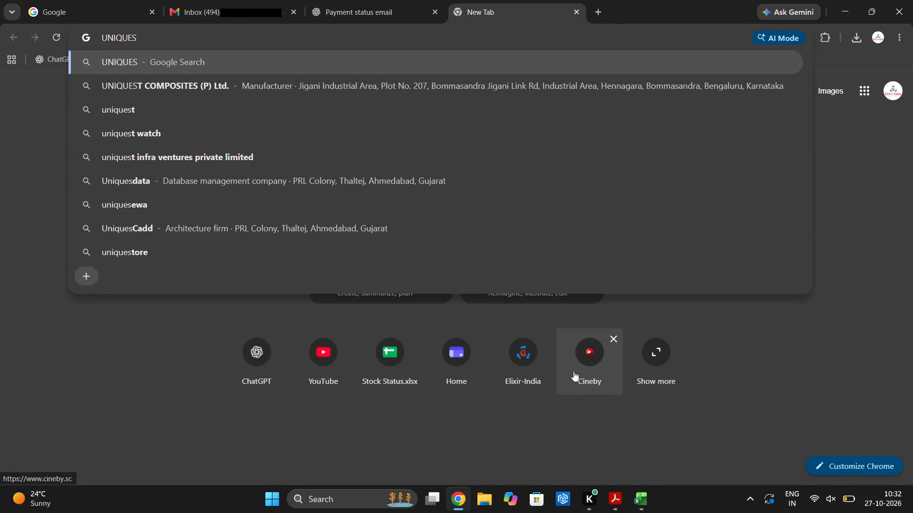
pyautogui.click(210, 84)
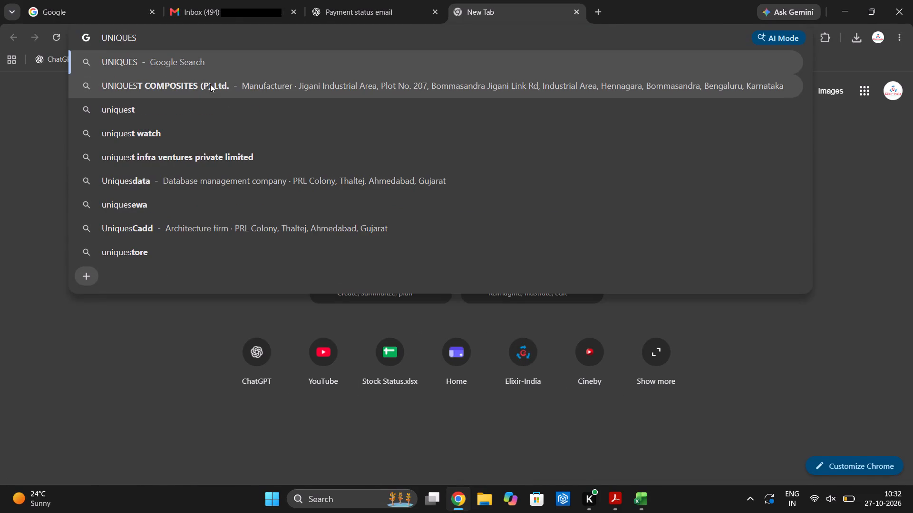
pyautogui.click(212, 180)
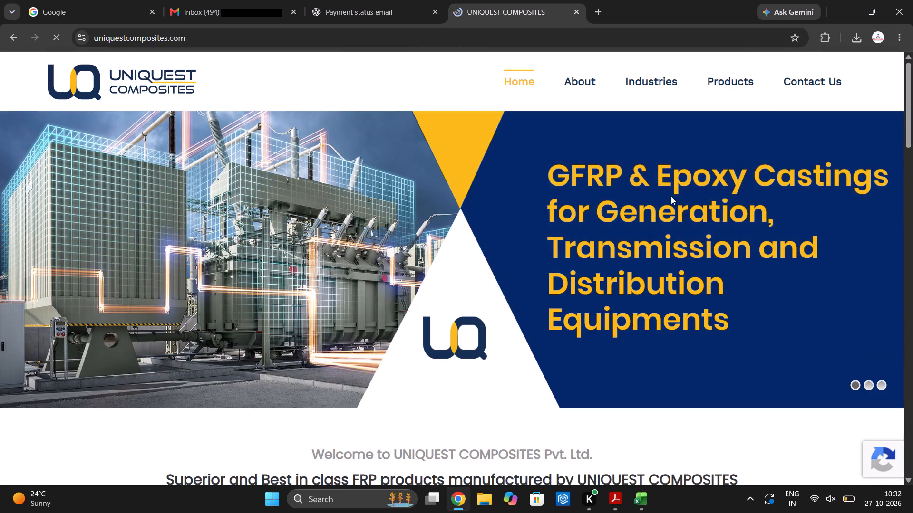
# Look through the Uniquest Composites home page for the company's business, industries served and product range.
pyautogui.scroll(-4, 565, 299)
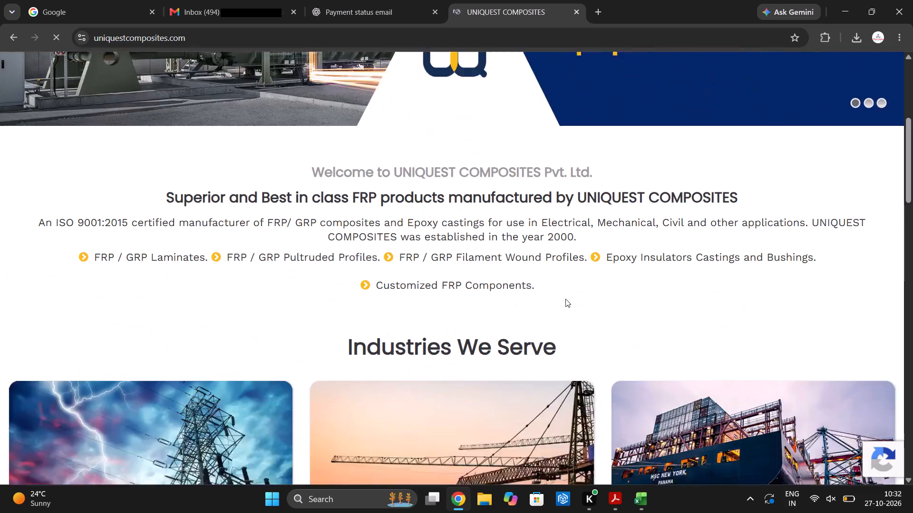
pyautogui.scroll(-3, 565, 299)
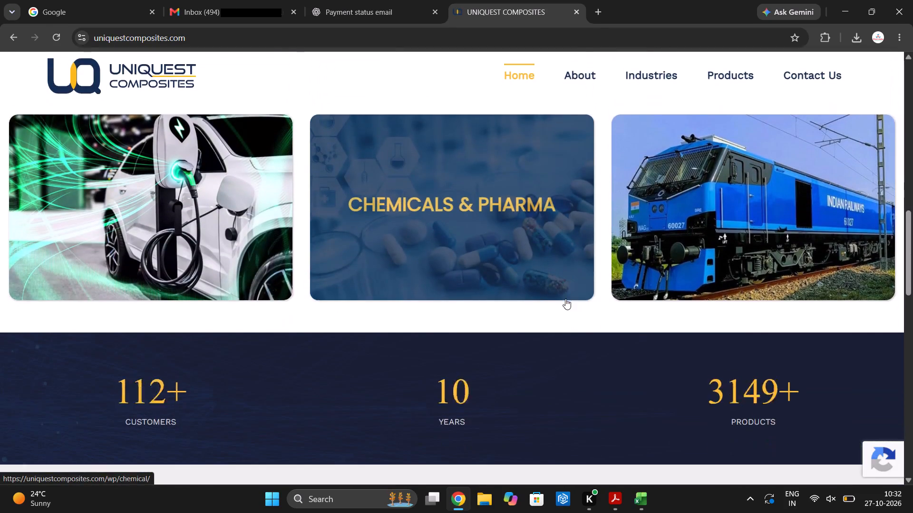
pyautogui.scroll(2, 565, 299)
pyautogui.scroll(-4, 565, 299)
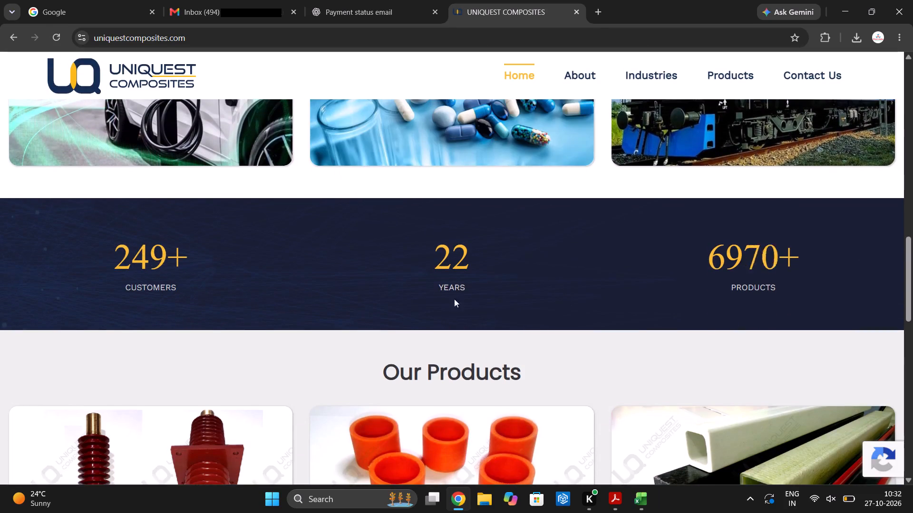
pyautogui.scroll(-3, 384, 349)
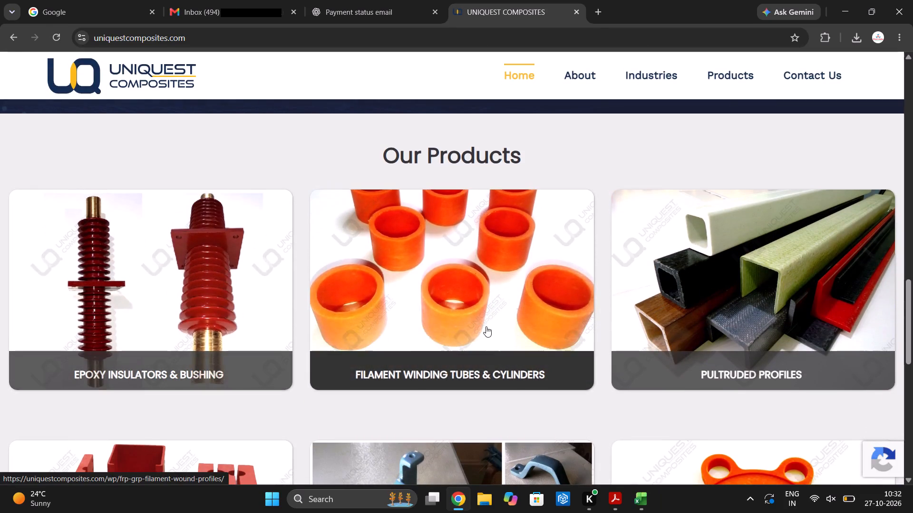
pyautogui.scroll(-2, 708, 361)
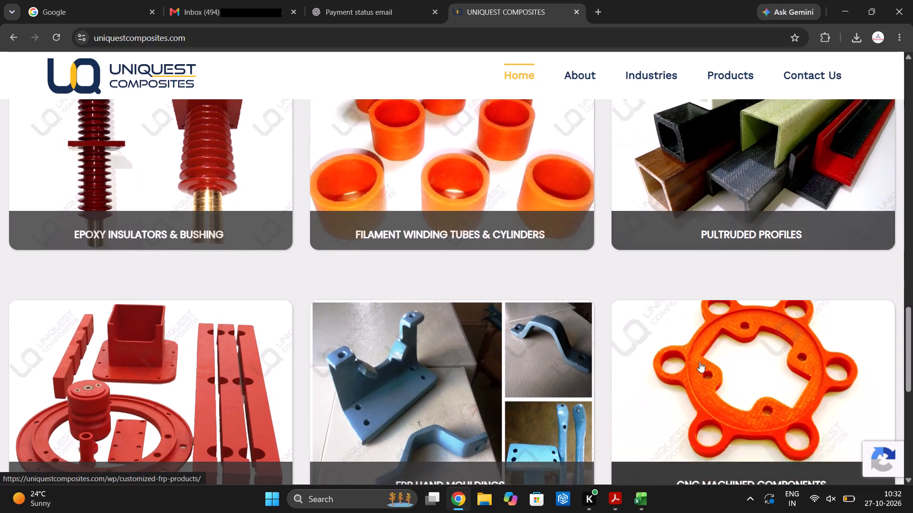
pyautogui.scroll(-2, 300, 348)
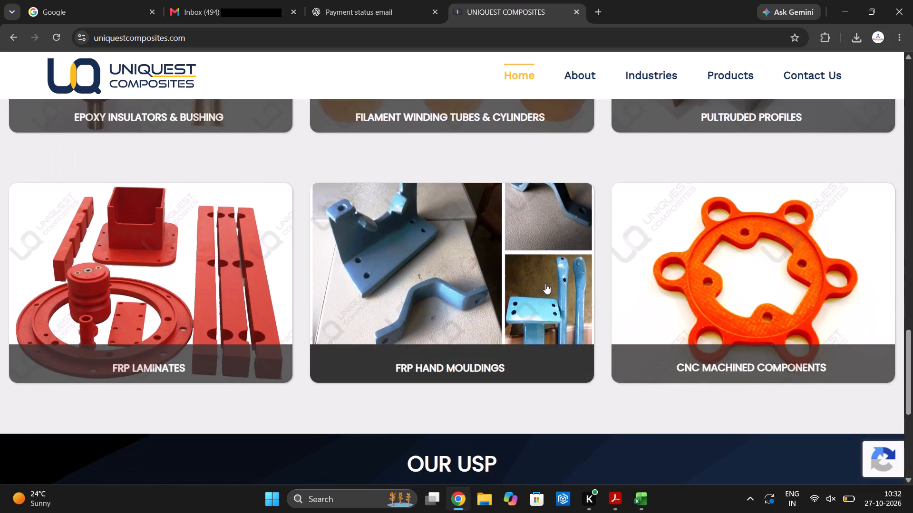
pyautogui.scroll(-3, 183, 309)
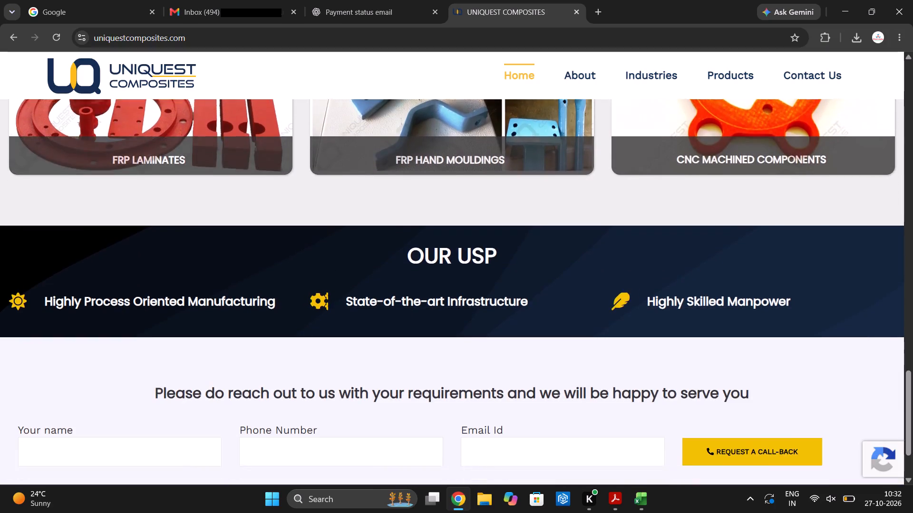
pyautogui.scroll(-2, 183, 309)
pyautogui.scroll(5, 183, 309)
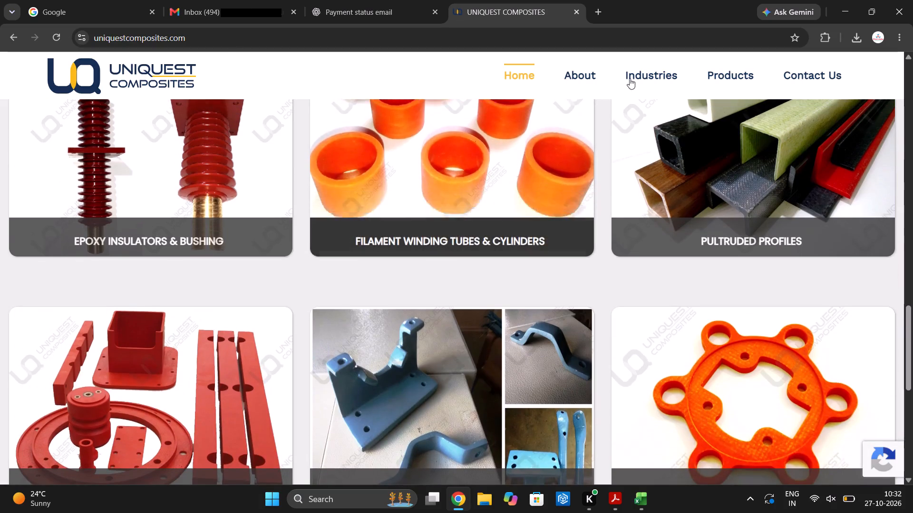
# Check the product categories and examine the Industries We Serve page, including the Defence entry, on the Uniquest Composites website.
pyautogui.click(738, 81)
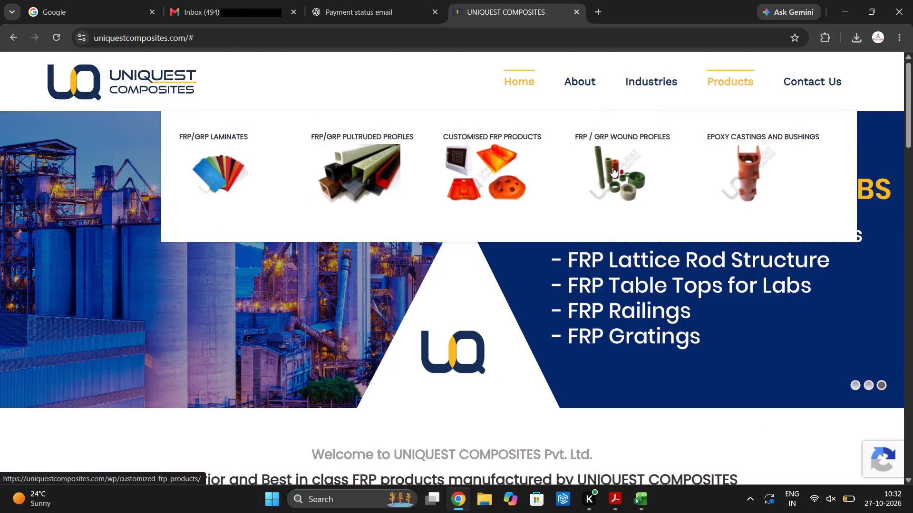
pyautogui.click(670, 355)
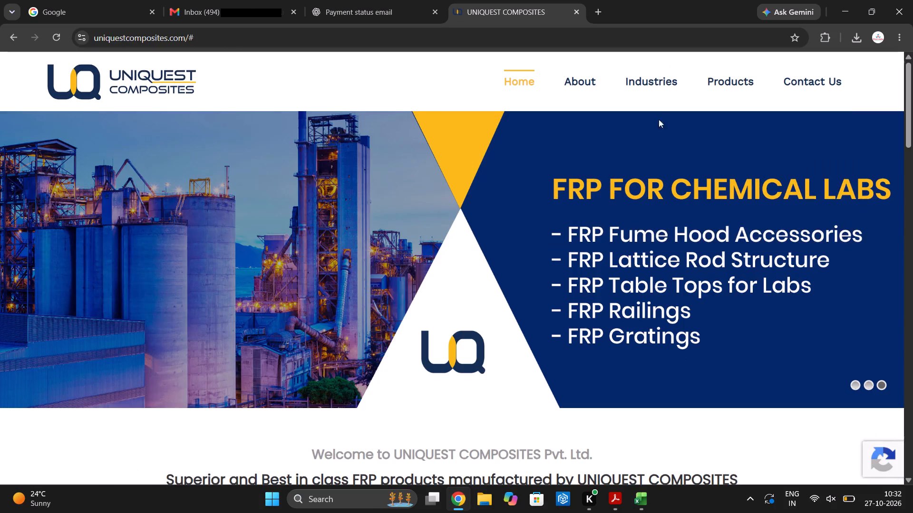
pyautogui.click(649, 92)
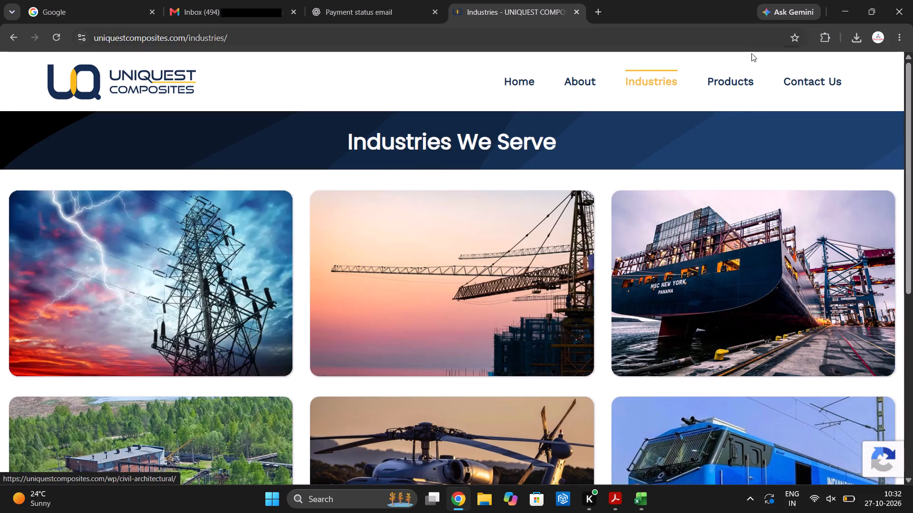
pyautogui.click(741, 88)
pyautogui.scroll(-3, 502, 345)
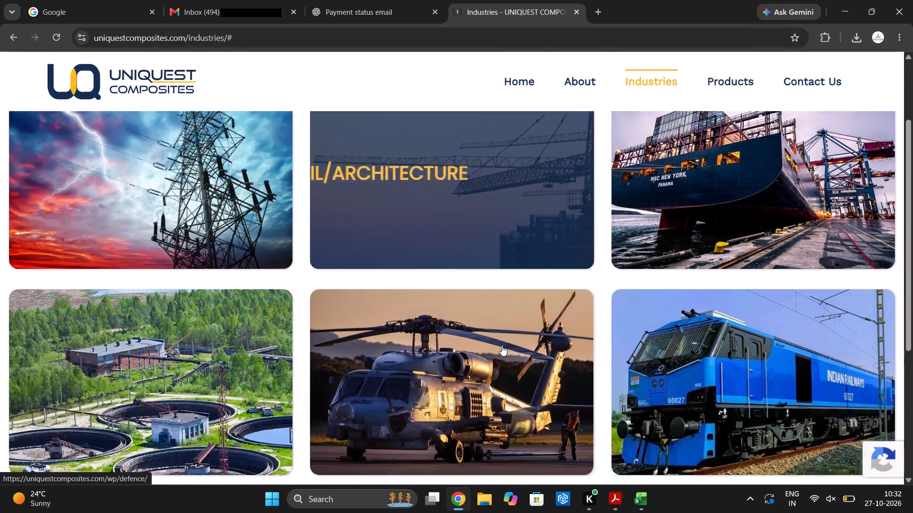
pyautogui.scroll(-2, 502, 345)
pyautogui.click(425, 200)
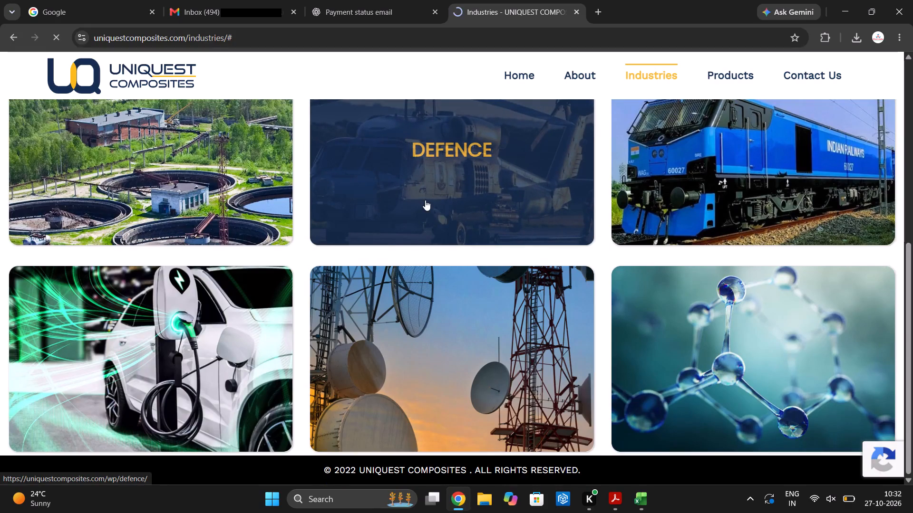
pyautogui.scroll(-3, 425, 200)
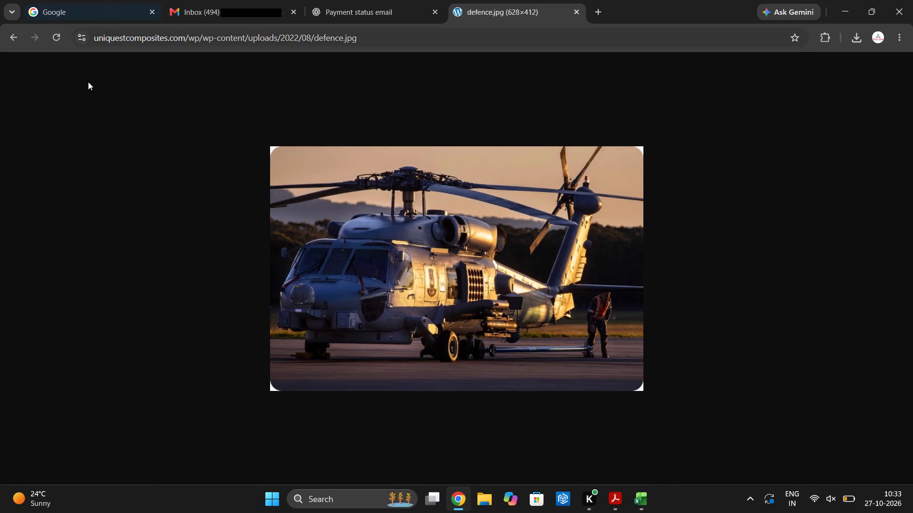
pyautogui.click(12, 35)
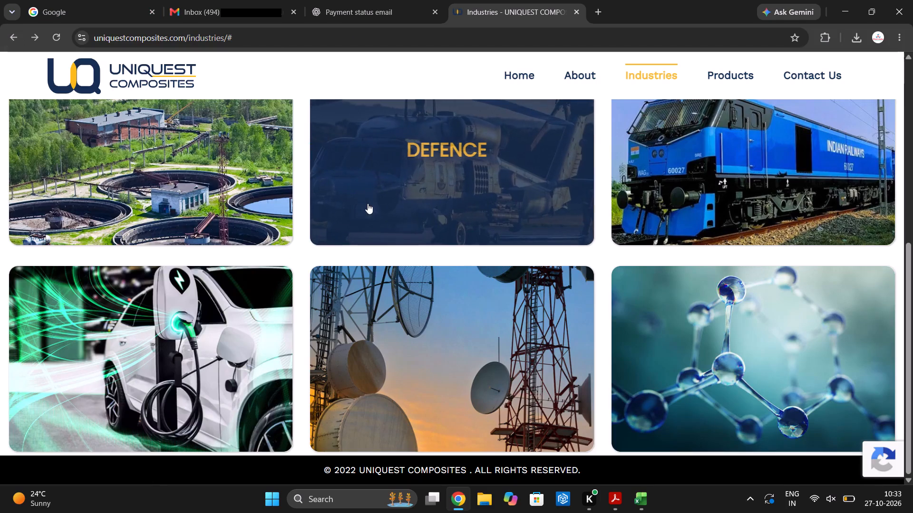
pyautogui.scroll(-6, 368, 203)
pyautogui.scroll(6, 368, 203)
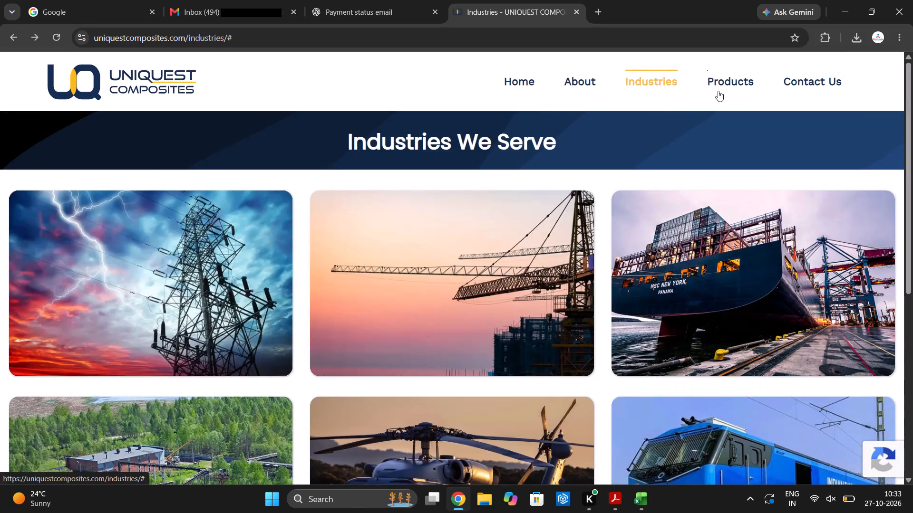
# Examine the FRP/GRP Laminates and FRP/GRP Pultruded Profiles product pages on the Uniquest Composites website.
pyautogui.click(718, 91)
pyautogui.click(218, 160)
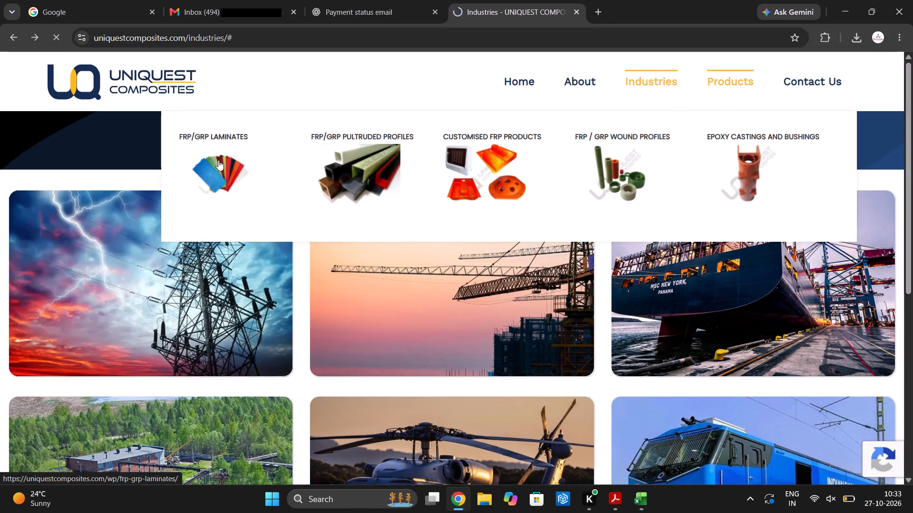
pyautogui.scroll(-2, 311, 342)
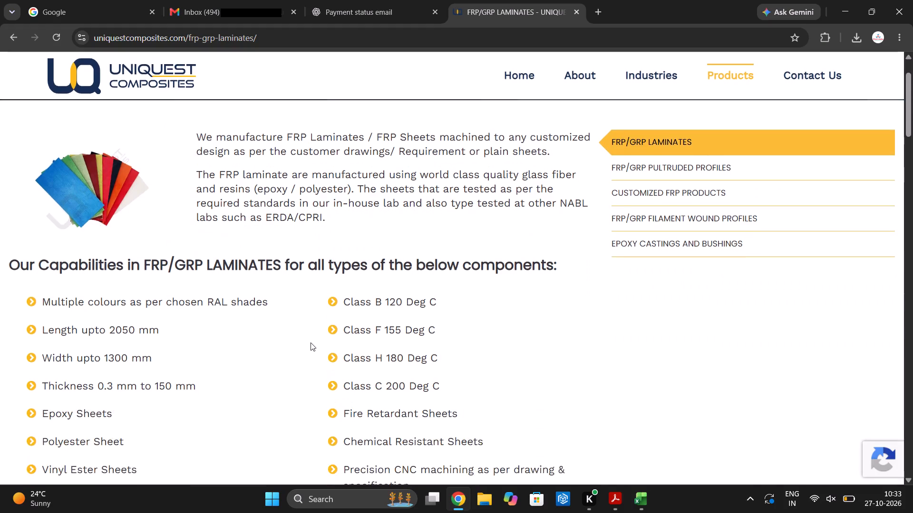
pyautogui.scroll(-6, 311, 342)
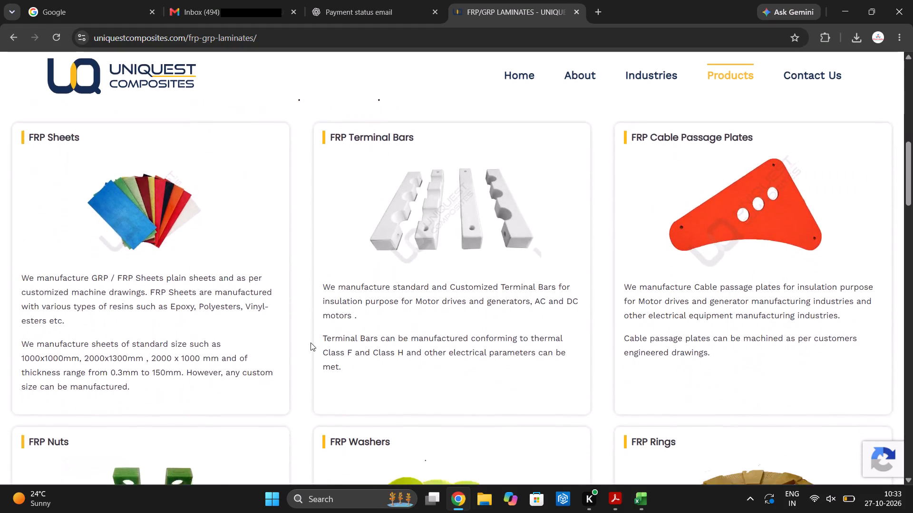
pyautogui.scroll(-5, 311, 342)
pyautogui.scroll(7, 311, 342)
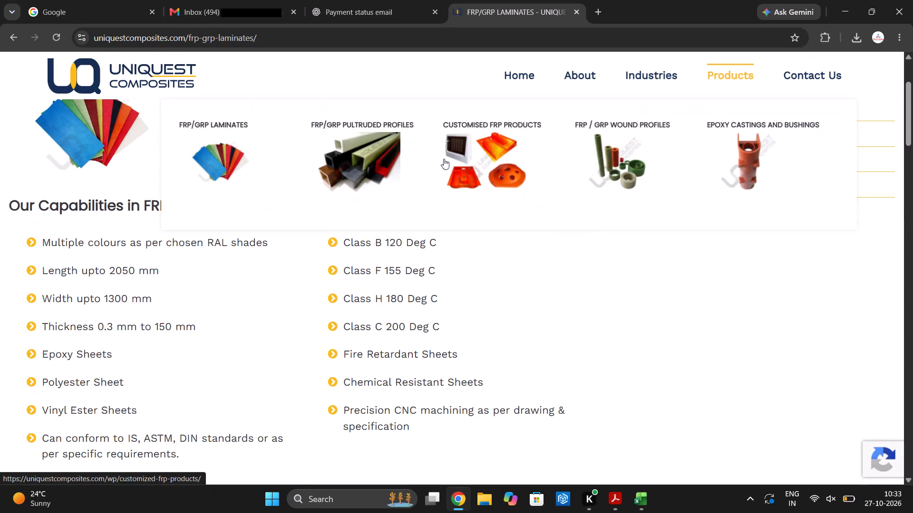
pyautogui.click(405, 153)
pyautogui.click(381, 151)
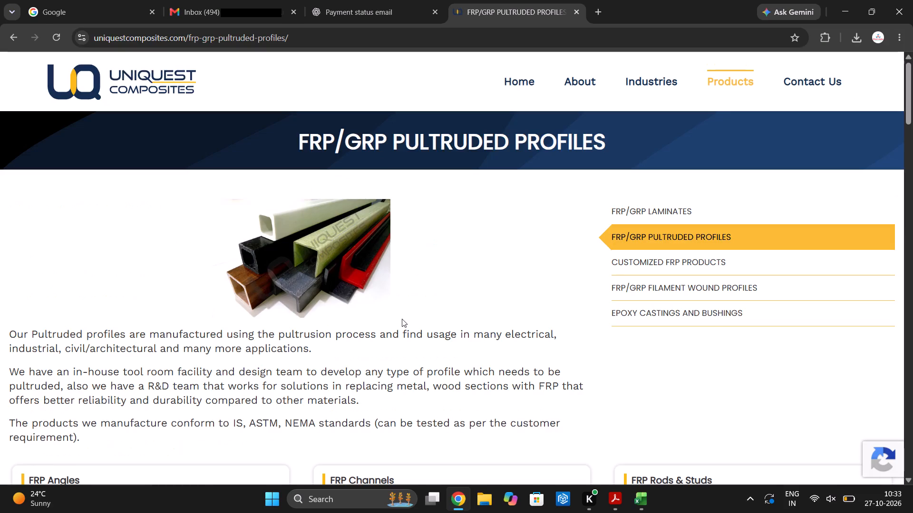
pyautogui.scroll(1, 402, 319)
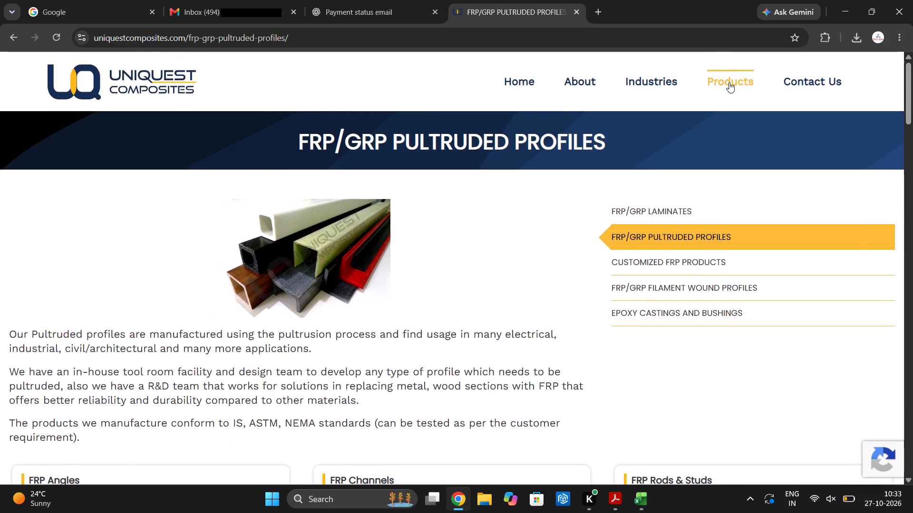
# Open the Epoxy Castings and Bushings product page and read through its casting types and applications.
pyautogui.click(747, 171)
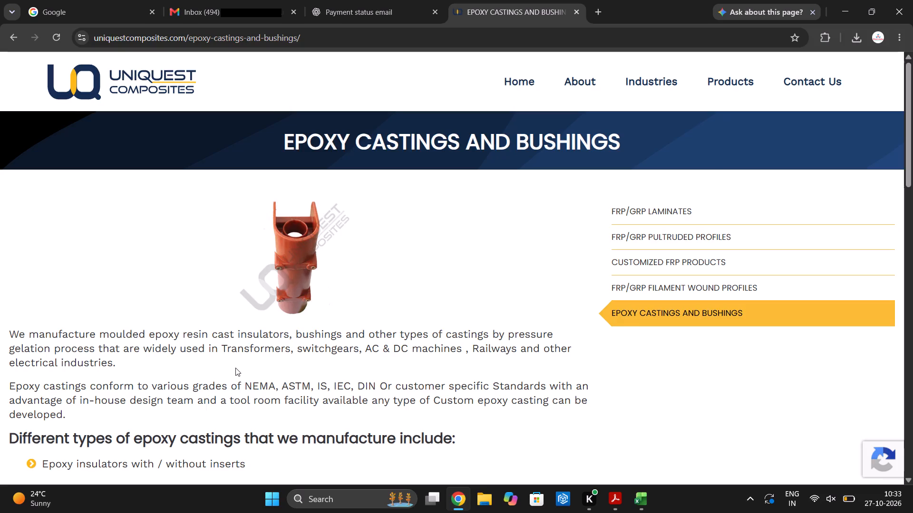
pyautogui.scroll(-1, 235, 368)
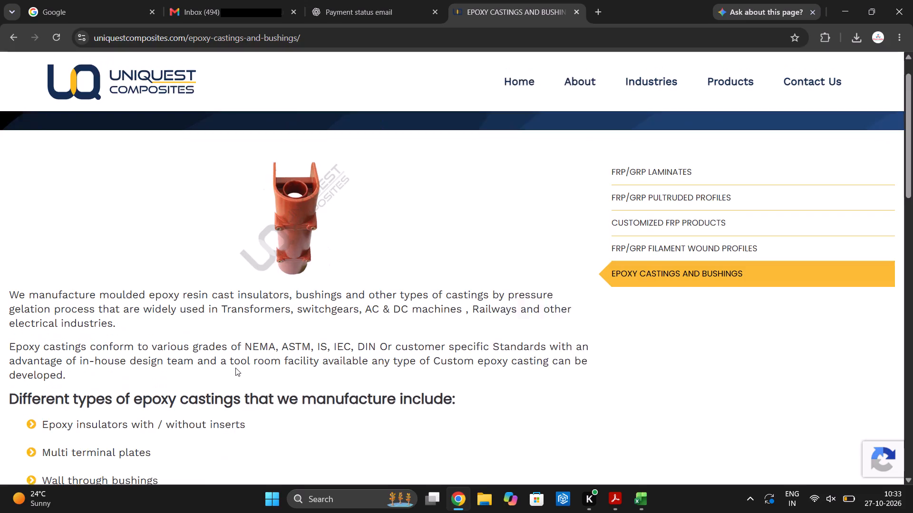
pyautogui.scroll(-2, 235, 368)
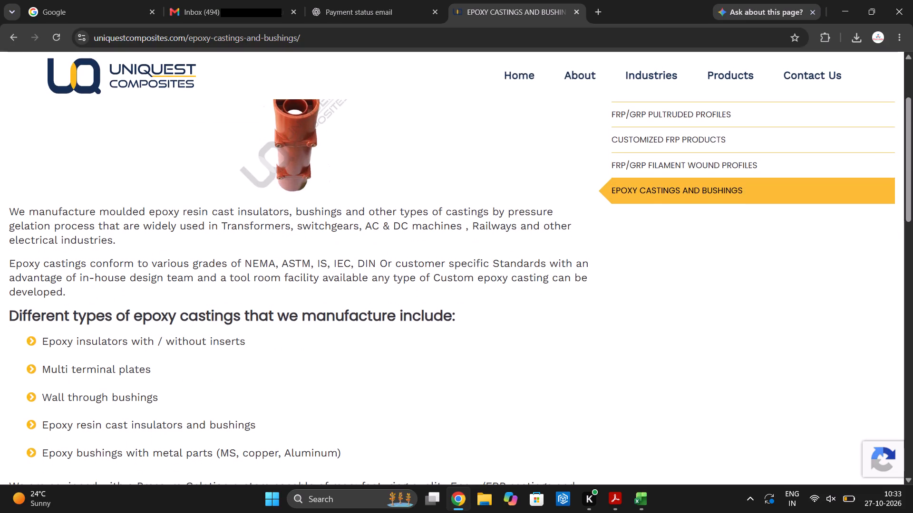
pyautogui.scroll(-4, 206, 345)
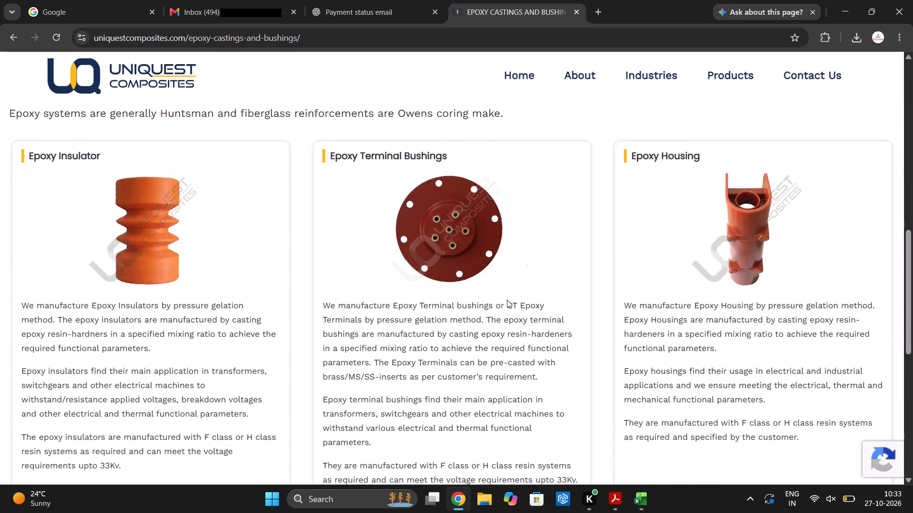
pyautogui.scroll(-4, 638, 273)
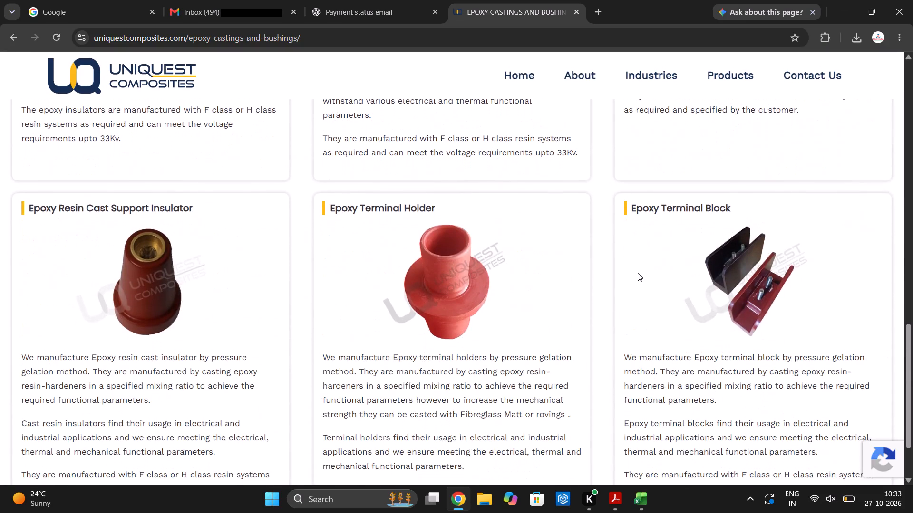
pyautogui.scroll(-5, 638, 273)
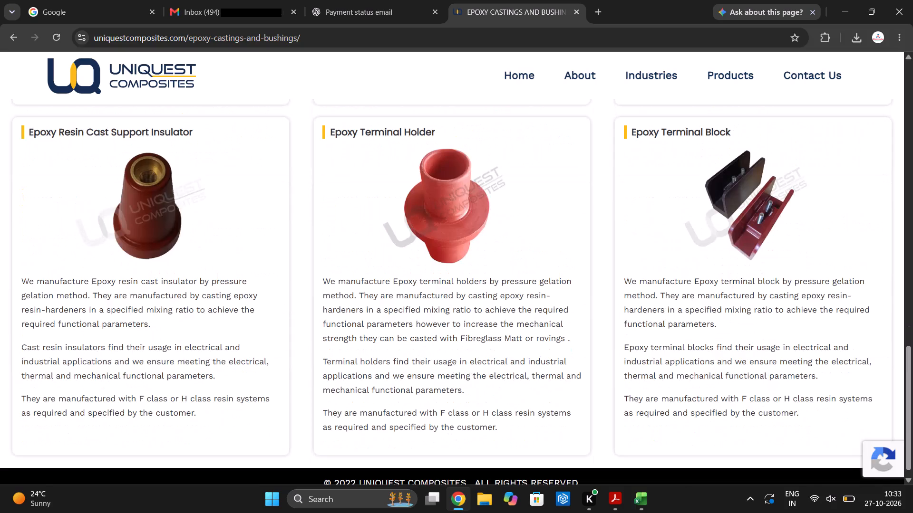
# Check the customer list in Excel, return to Chrome and look through Uniquest Composites' Contact Us page for contact details and location.
pyautogui.click(633, 494)
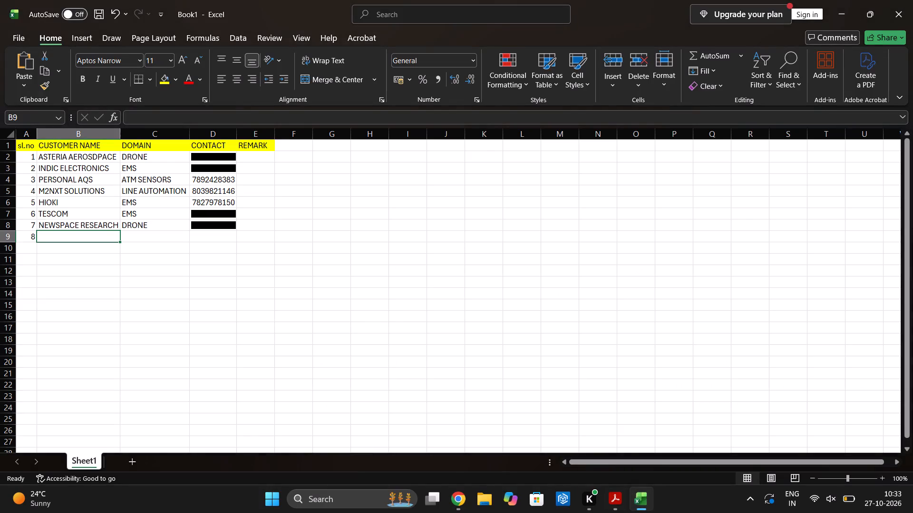
pyautogui.click(457, 500)
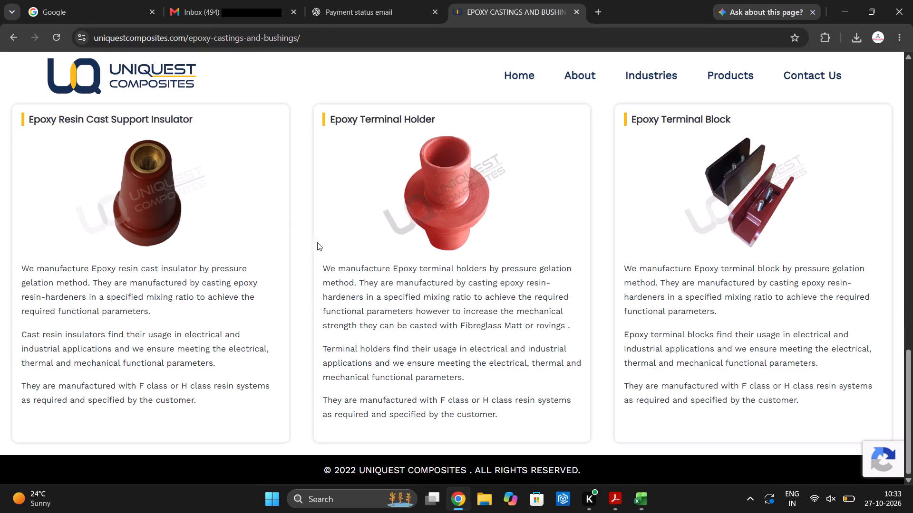
pyautogui.click(814, 71)
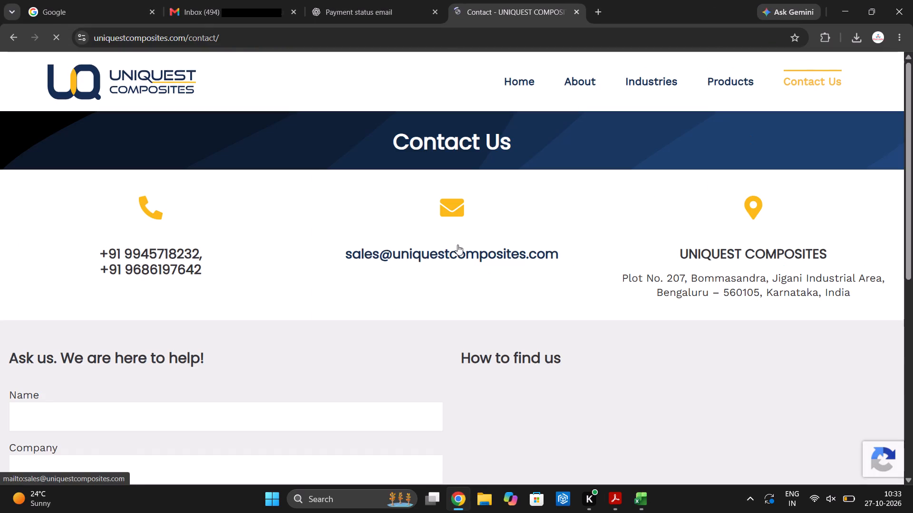
pyautogui.scroll(-4, 342, 313)
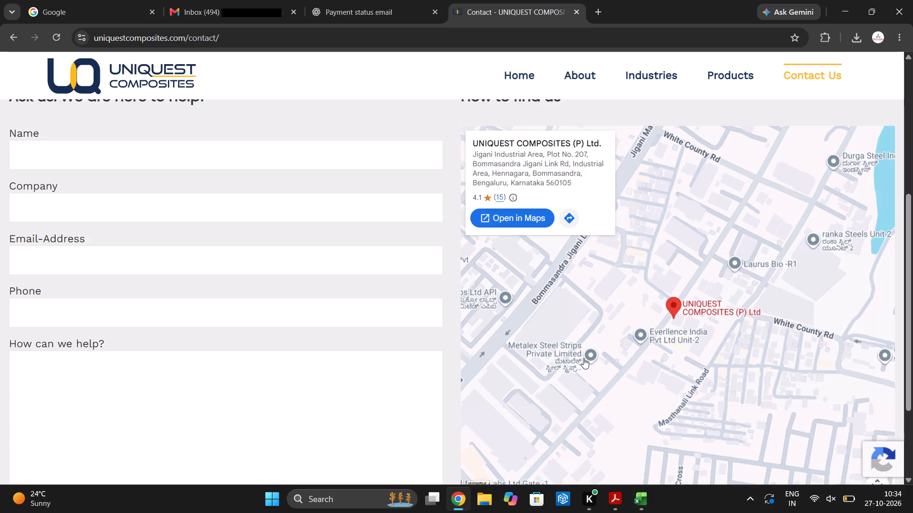
# Review the phone numbers, sales email, address, enquiry form and location map on Uniquest Composites' Contact Us page.
pyautogui.scroll(-4, 583, 358)
pyautogui.scroll(6, 583, 358)
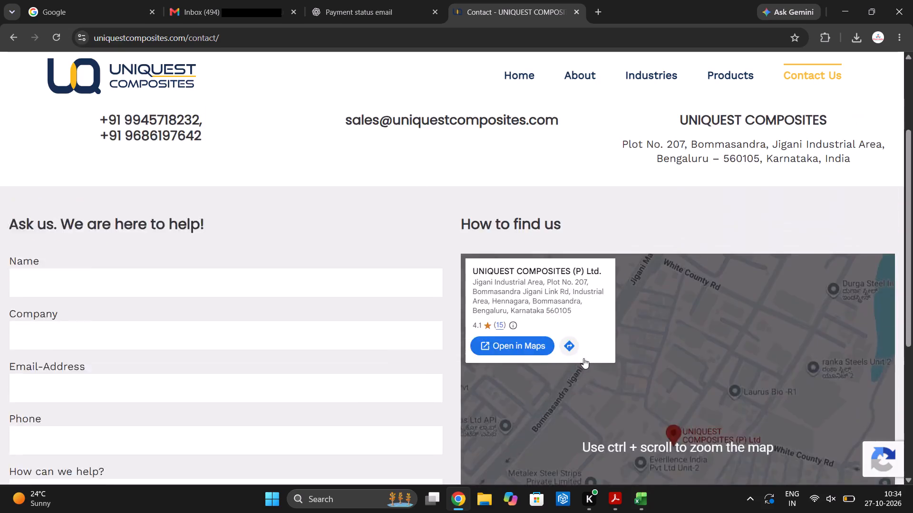
pyautogui.scroll(1, 583, 358)
pyautogui.scroll(-1, 583, 358)
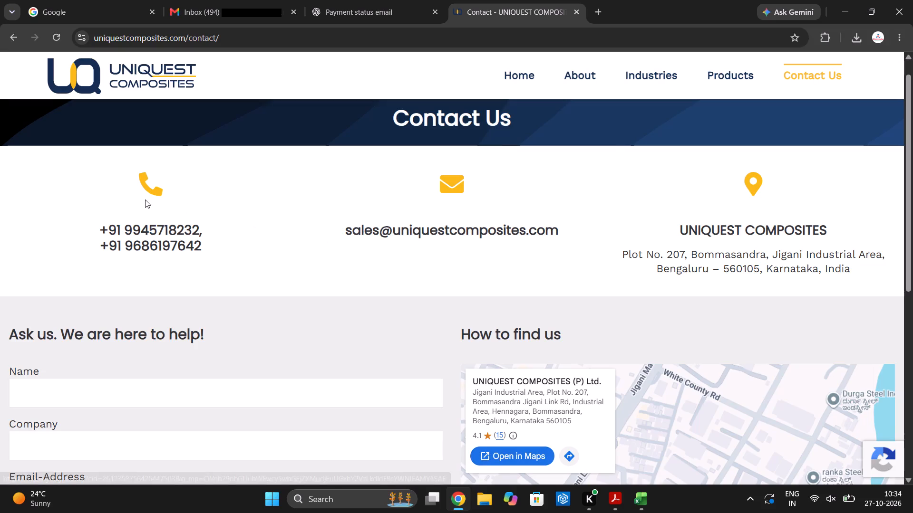
pyautogui.moveTo(128, 237); pyautogui.dragTo(201, 233)
pyautogui.moveTo(201, 233); pyautogui.dragTo(122, 232)
pyautogui.click(147, 242)
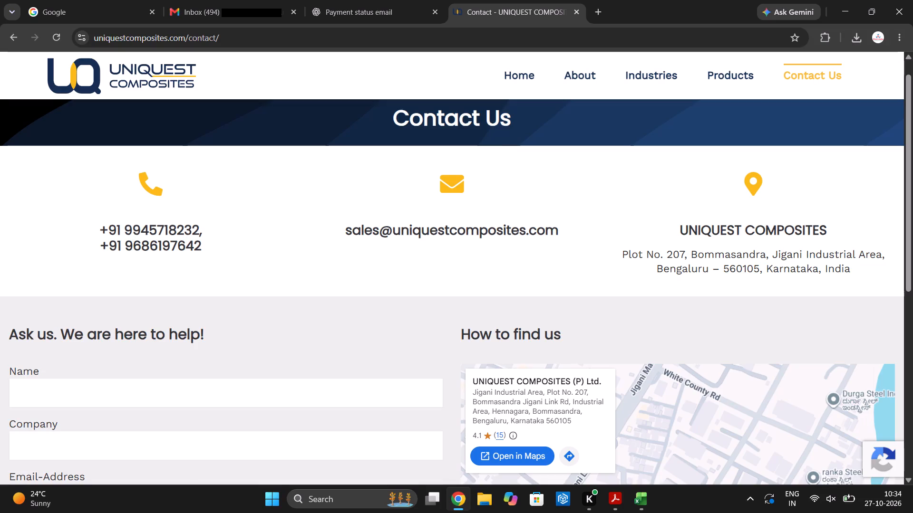
pyautogui.scroll(-7, 147, 242)
pyautogui.scroll(3, 147, 242)
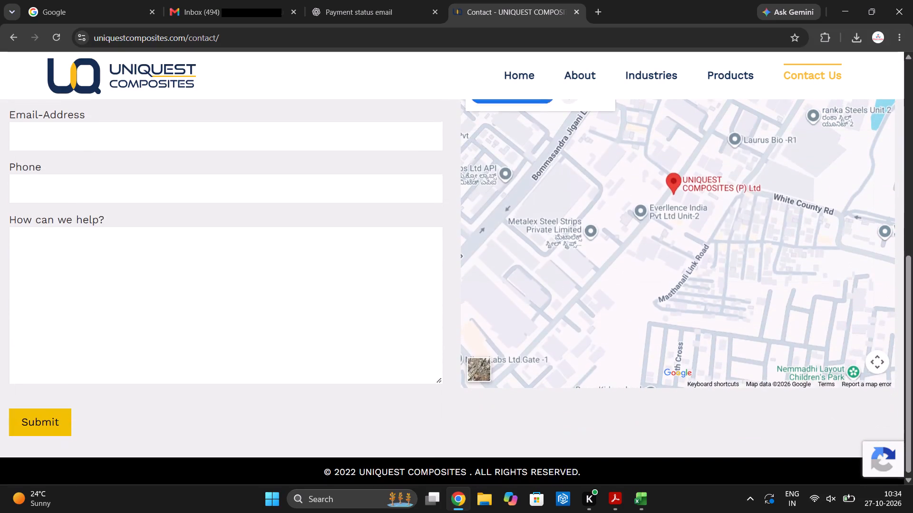
pyautogui.scroll(7, 147, 242)
# Return to the Uniquest Composites home page and look over its company introduction and list of FRP/GRP product lines.
pyautogui.click(519, 93)
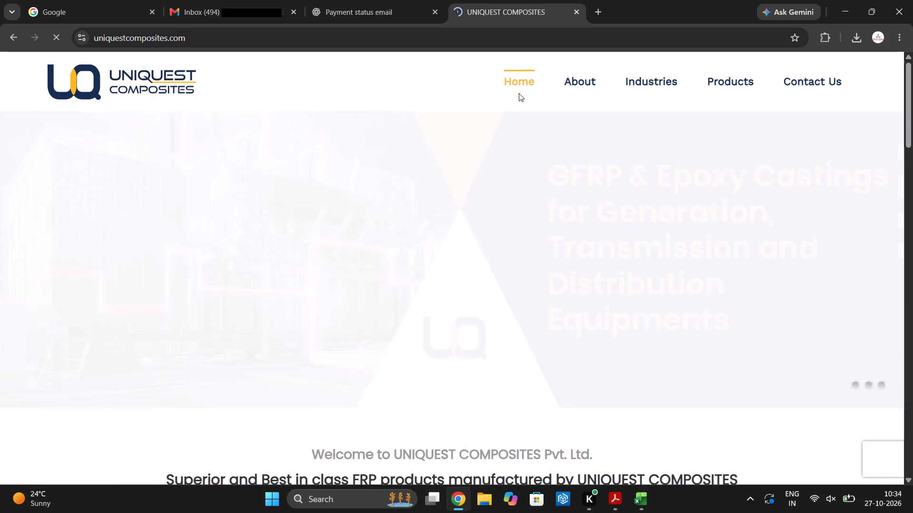
pyautogui.scroll(-2, 430, 294)
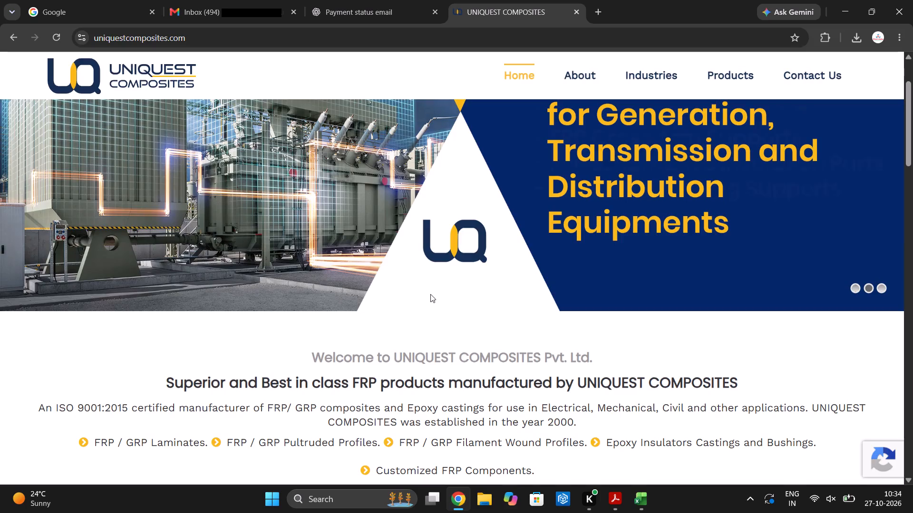
pyautogui.scroll(-7, 430, 294)
pyautogui.scroll(9, 430, 294)
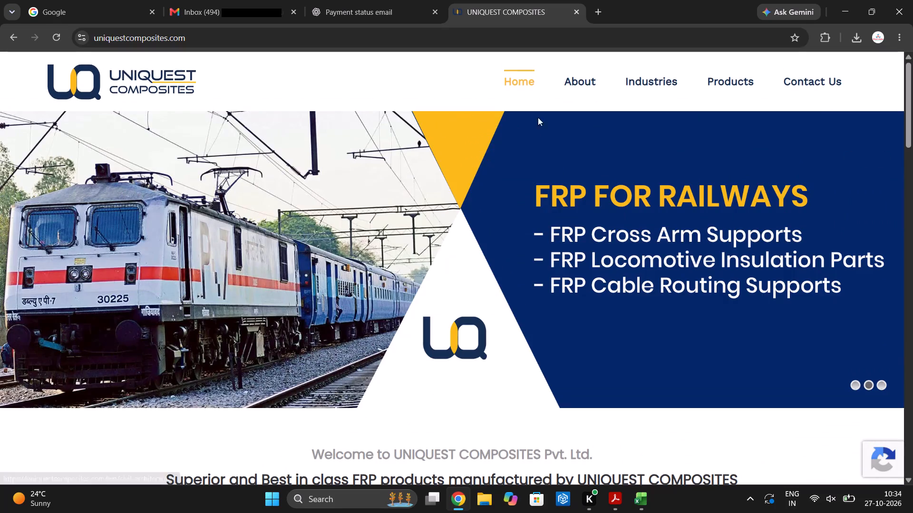
# Reopen the Epoxy Castings and Bushings product page and read through its casting types, manufacturing process and individual product descriptions.
pyautogui.click(743, 180)
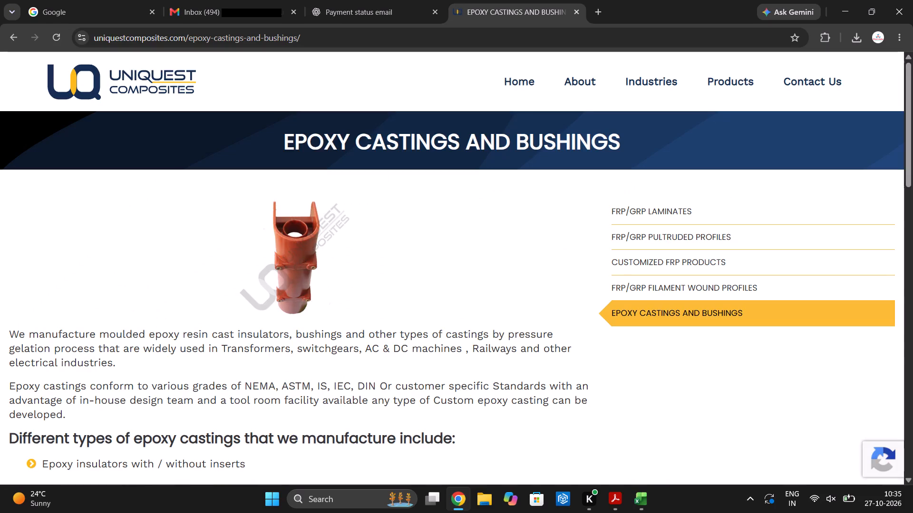
pyautogui.scroll(-2, 129, 396)
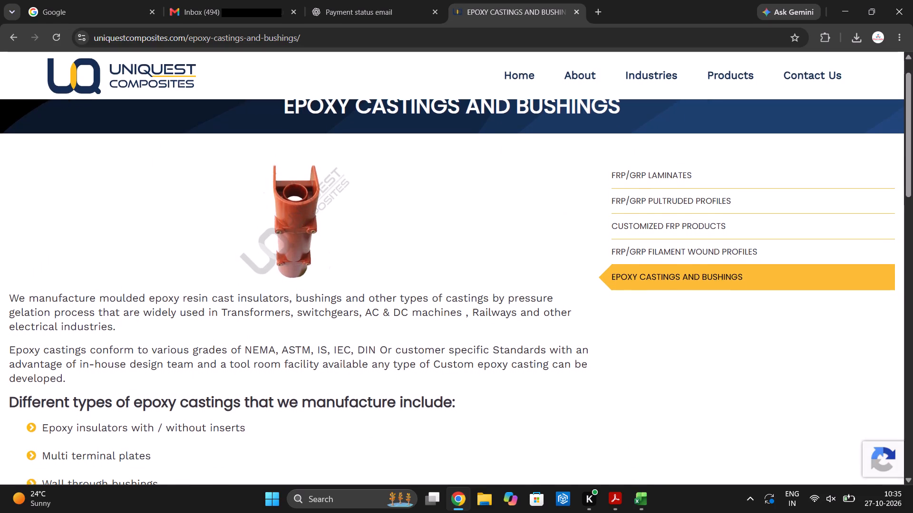
pyautogui.scroll(-1, 91, 433)
pyautogui.scroll(-1, 76, 395)
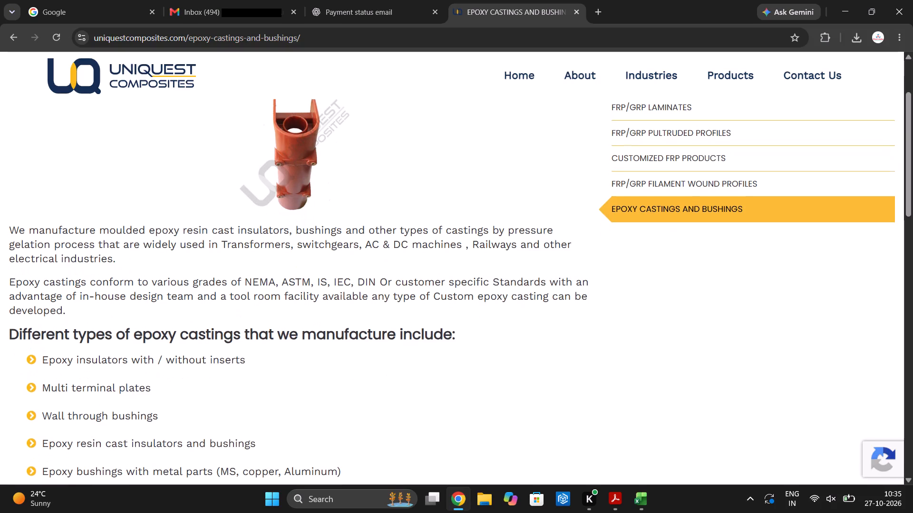
pyautogui.scroll(-3, 76, 395)
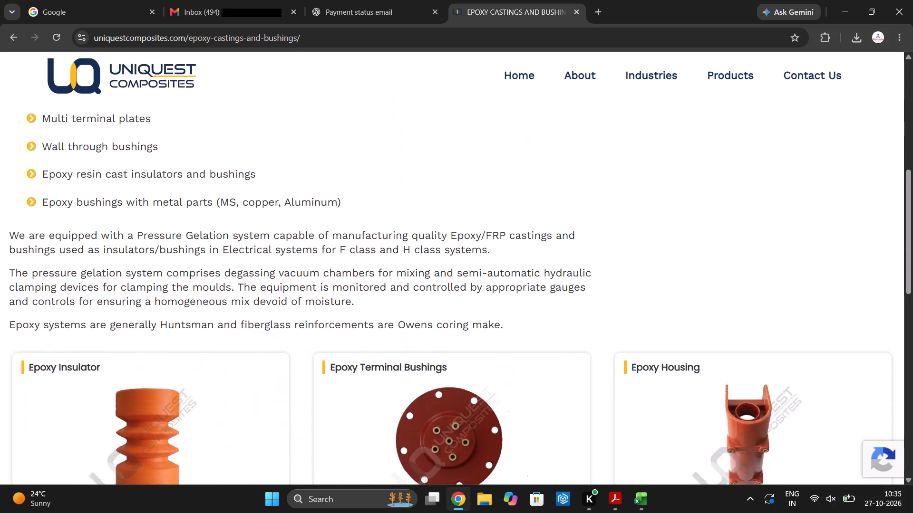
pyautogui.scroll(-1, 63, 379)
pyautogui.scroll(-4, 131, 352)
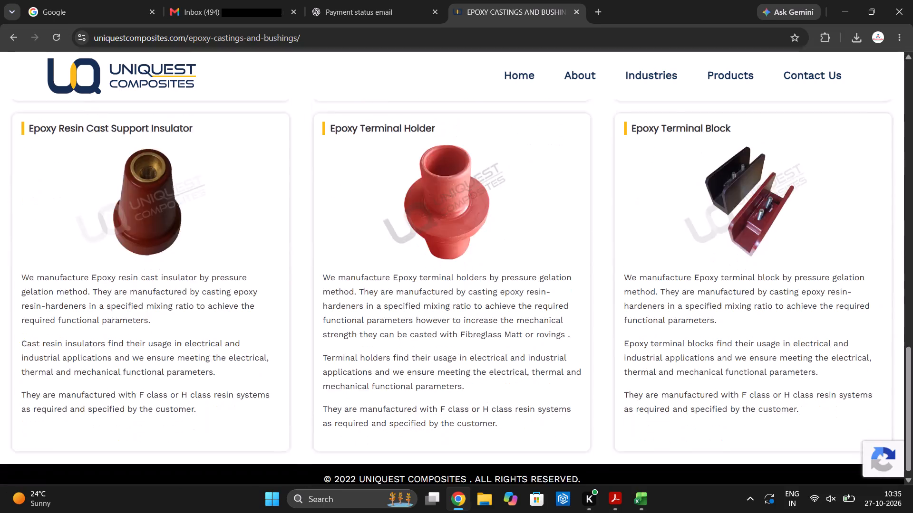
pyautogui.scroll(6, 131, 352)
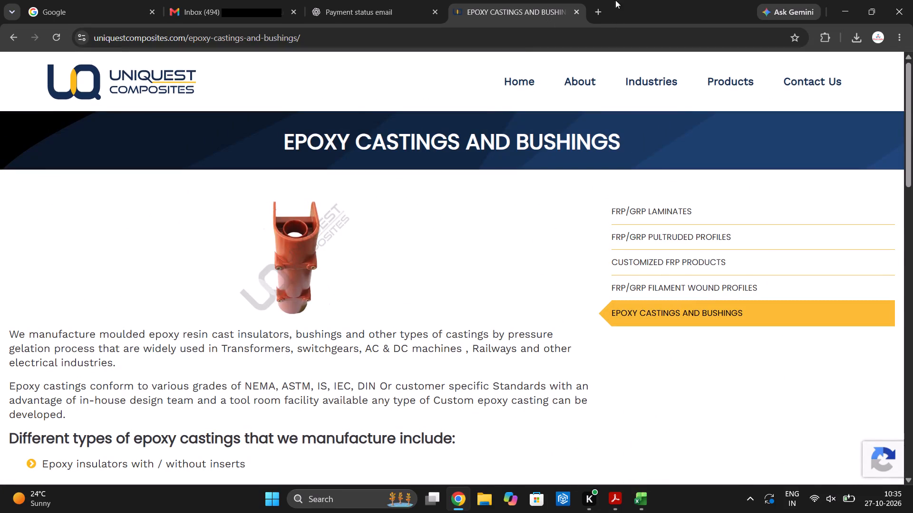
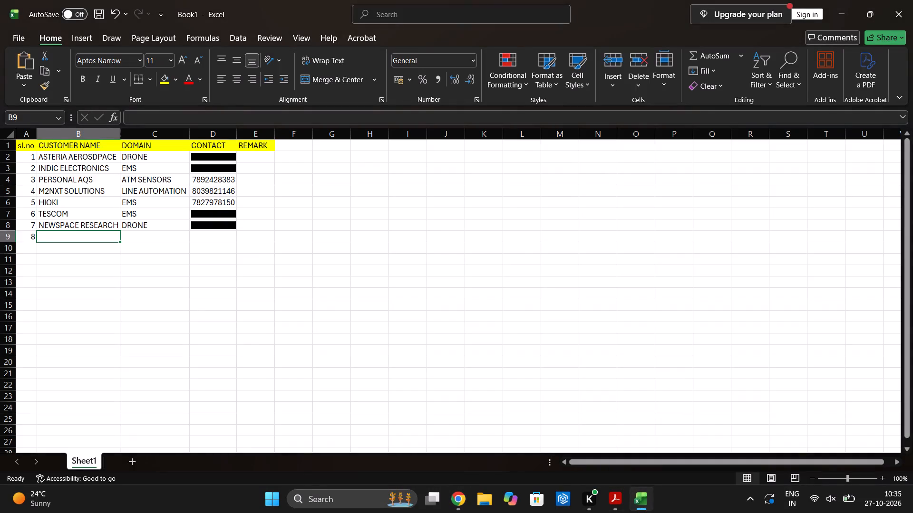
# Switch to Chrome, open the Ati Robotics website and look over its automotive industry page.
pyautogui.click(462, 500)
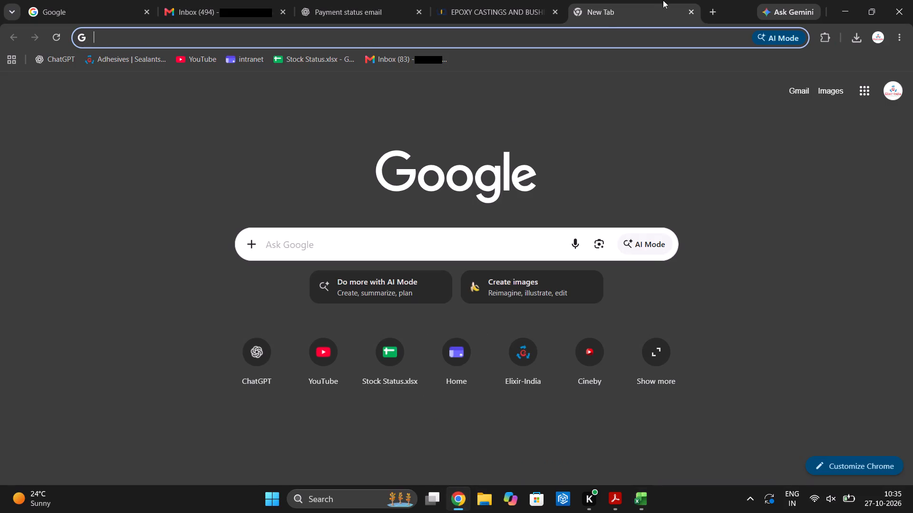
pyautogui.write('AT')
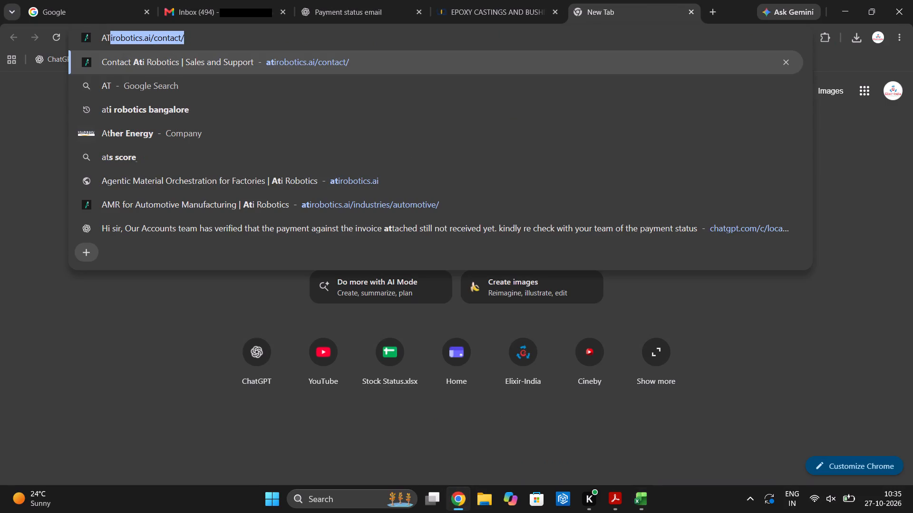
pyautogui.press('Return')
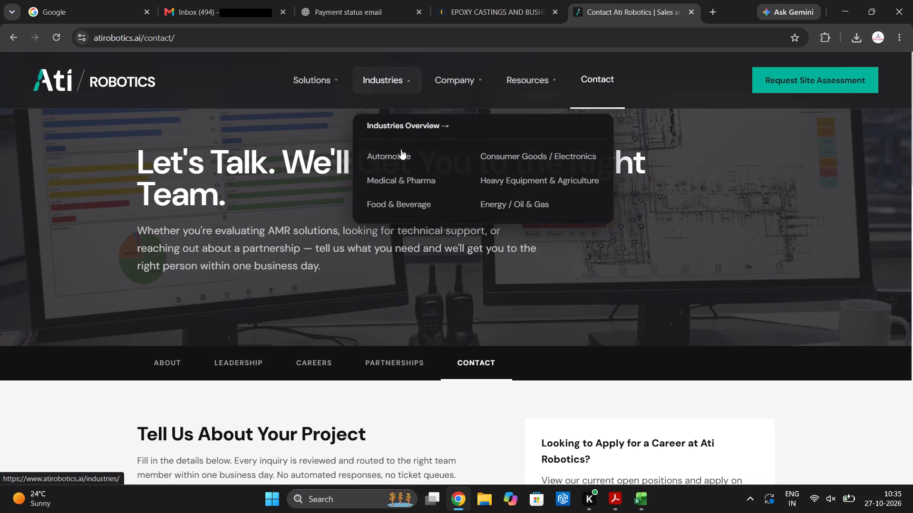
pyautogui.click(403, 158)
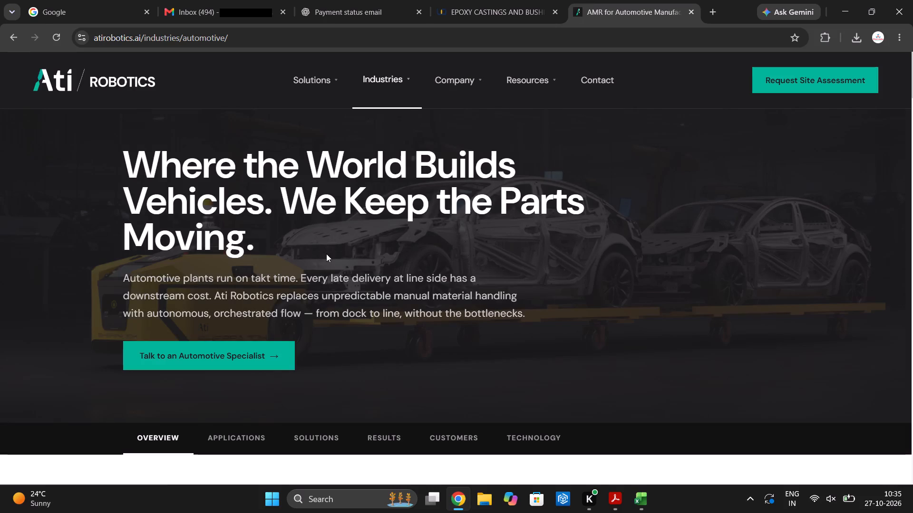
pyautogui.scroll(-5, 326, 254)
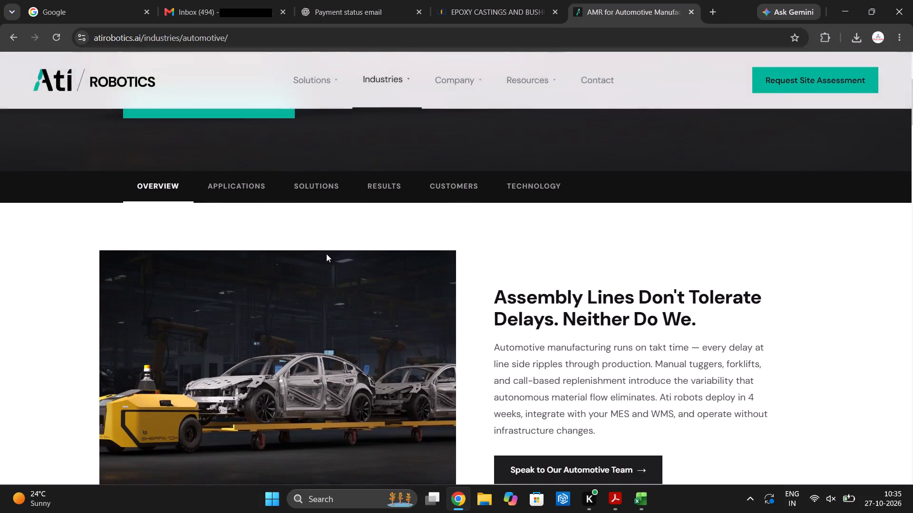
pyautogui.scroll(-5, 326, 254)
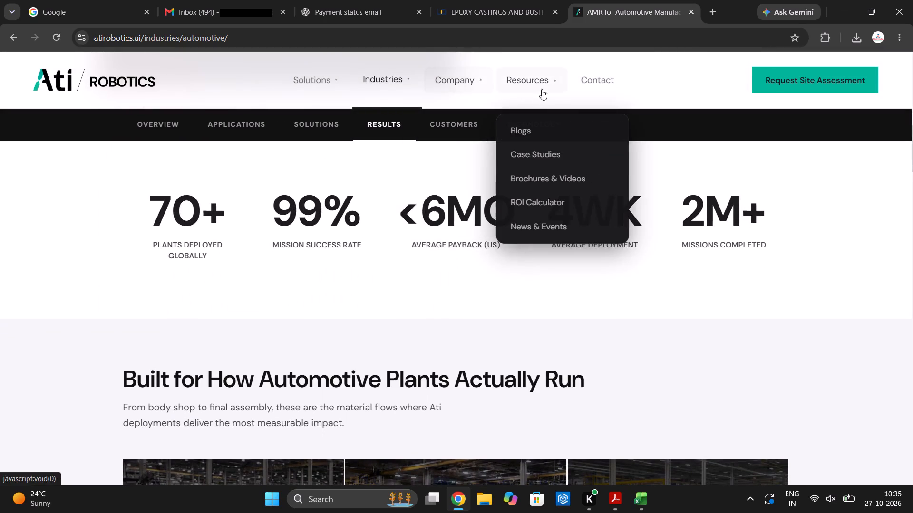
# Open Ati Robotics' Contact page and look through its inquiry details and worldwide office locations for contact information.
pyautogui.click(601, 79)
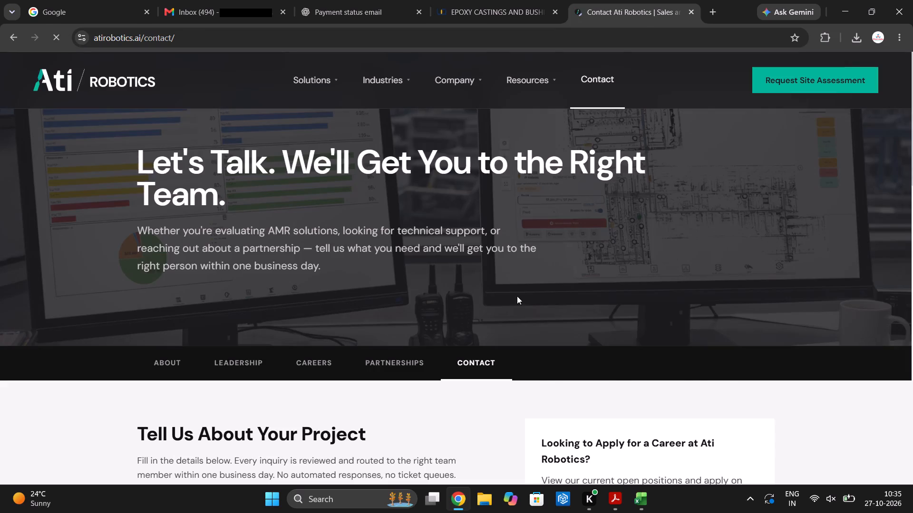
pyautogui.scroll(-6, 517, 296)
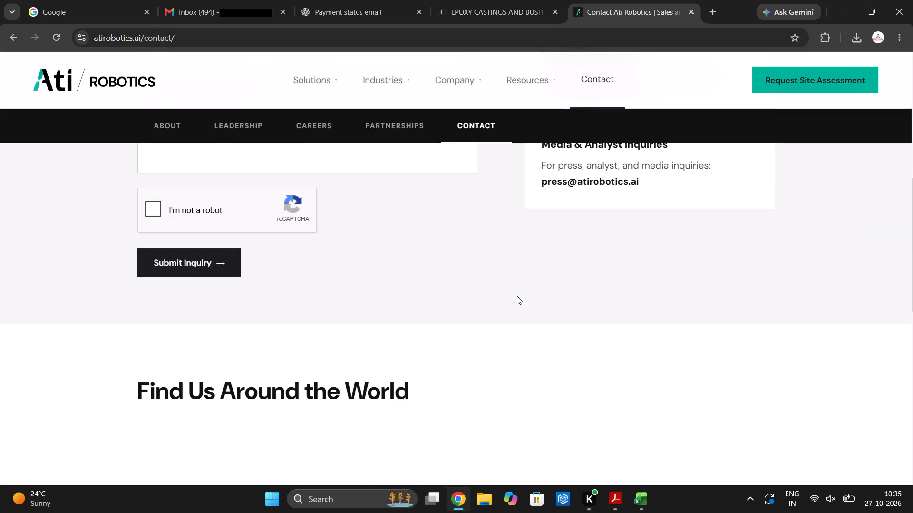
pyautogui.scroll(-7, 517, 296)
pyautogui.scroll(5, 517, 296)
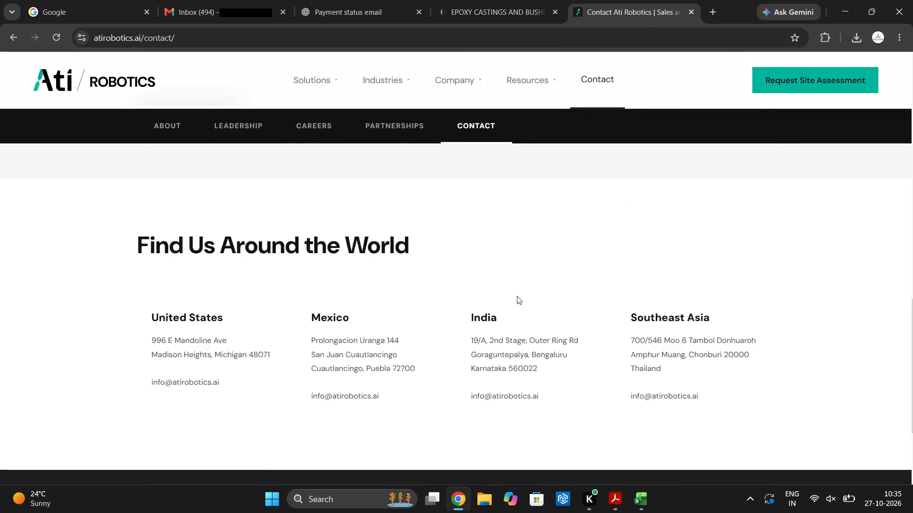
pyautogui.scroll(7, 517, 296)
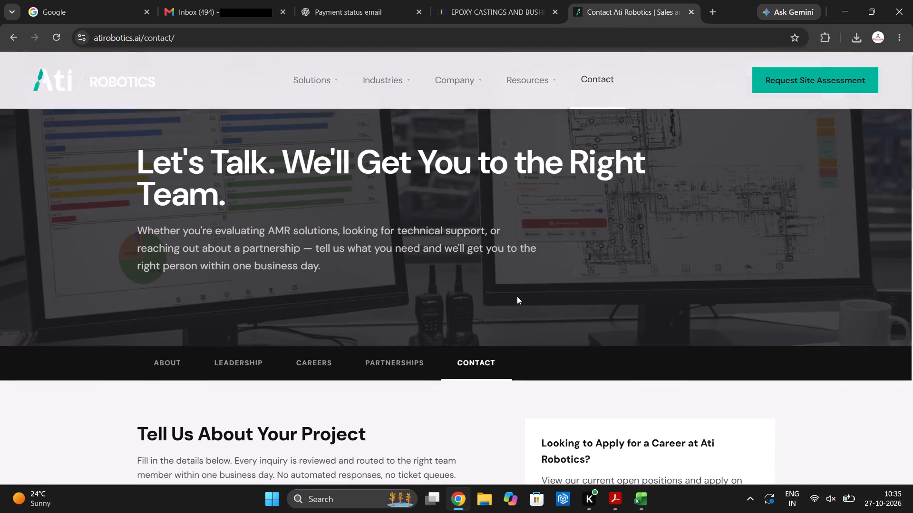
pyautogui.scroll(1, 517, 296)
# Switch to Excel and enter customer ATI ROBOTICS with domain LINE AUTOMATION in row 9 of the customer list.
pyautogui.click(638, 506)
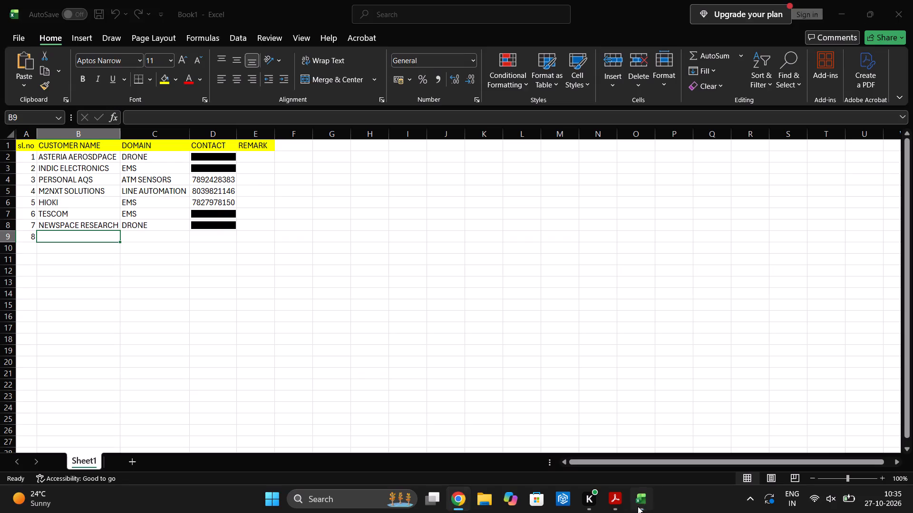
pyautogui.write('ATI ROB')
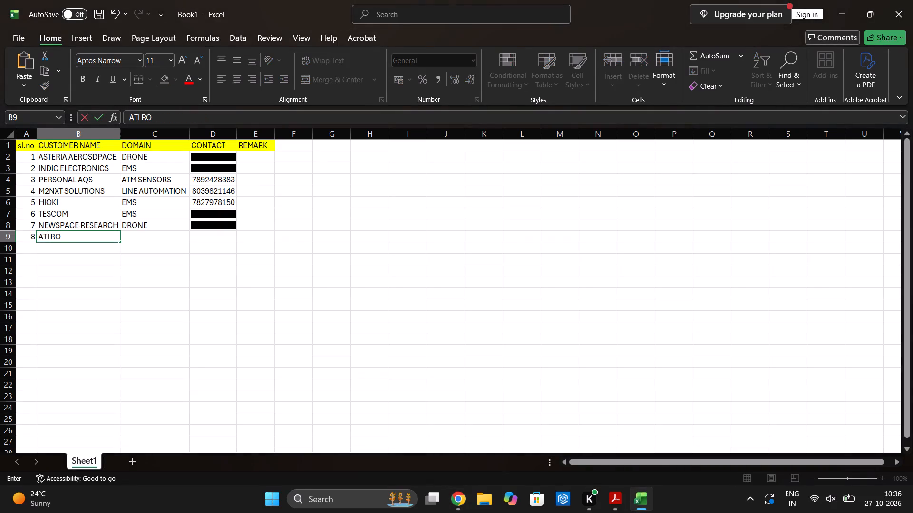
pyautogui.write('OTICS')
pyautogui.press('Right')
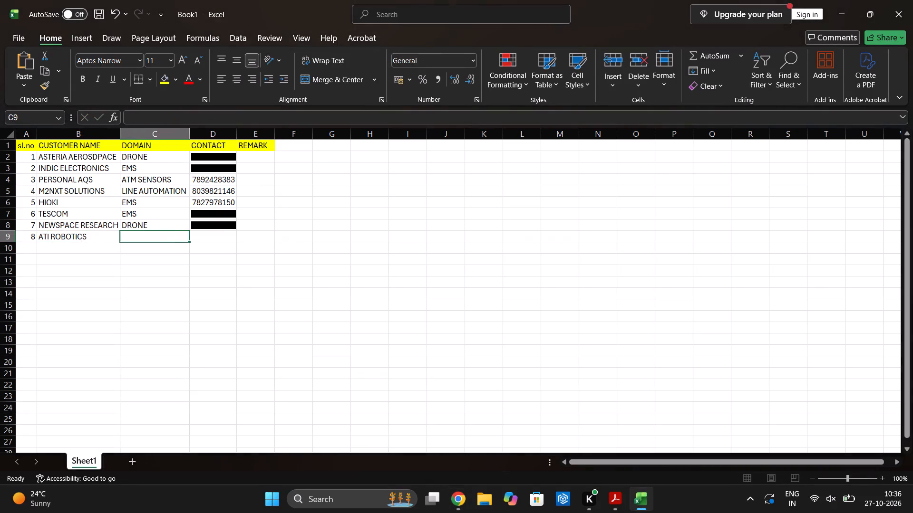
pyautogui.write('LI')
pyautogui.press('Tab')
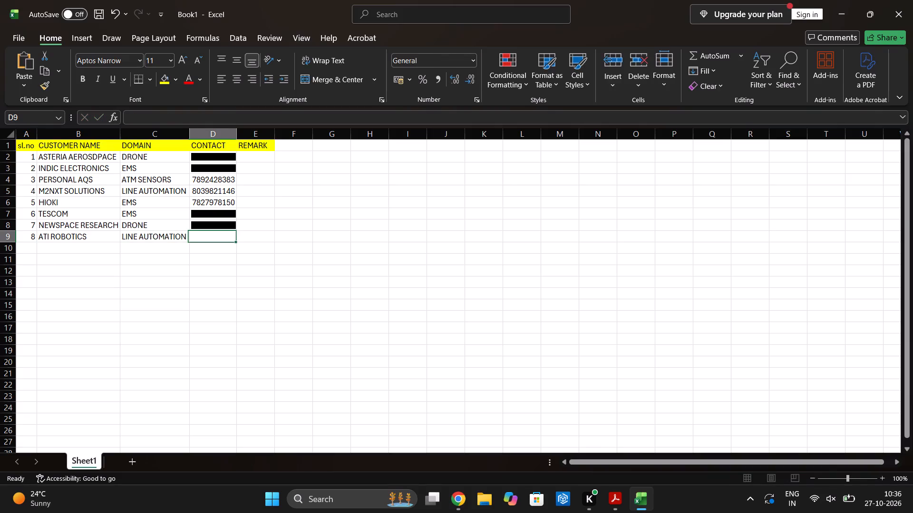
pyautogui.press('Return')
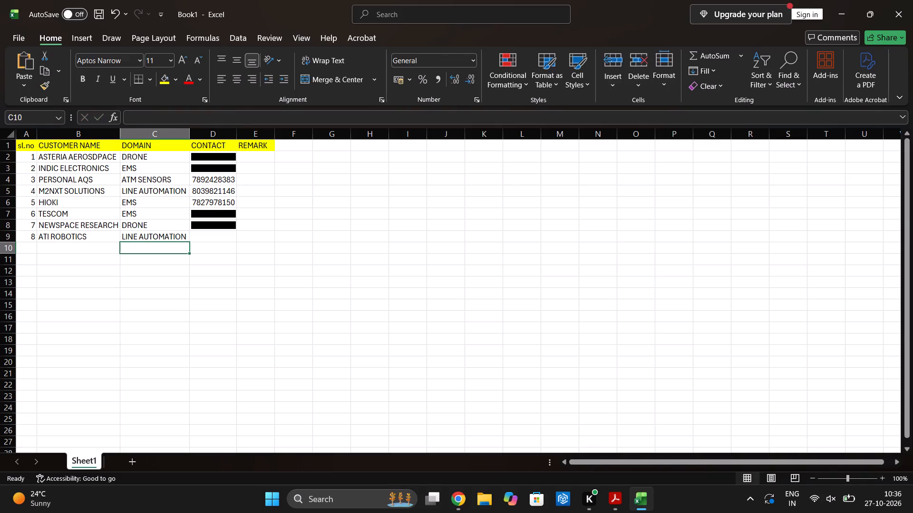
# Extend the serial number formula from row 9 down to row 12, ending with the customer name cell in row 10.
pyautogui.click(29, 235)
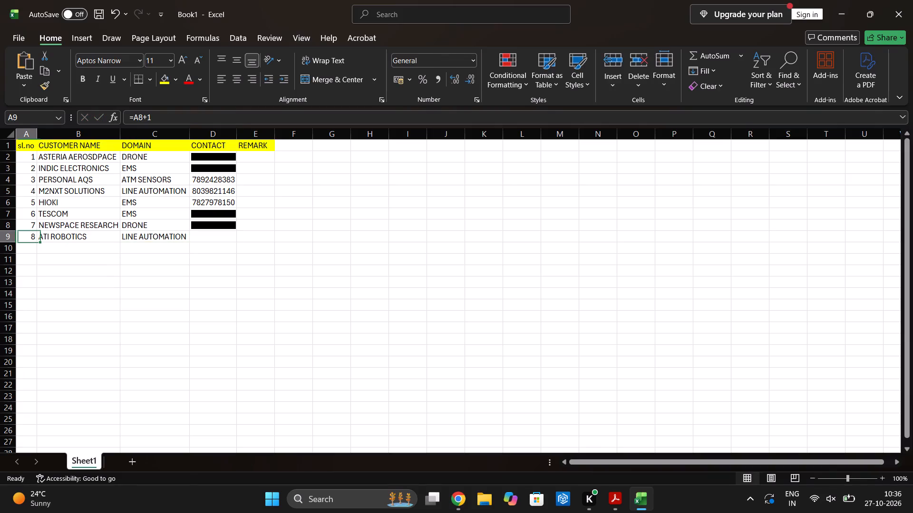
pyautogui.moveTo(36, 239); pyautogui.dragTo(38, 274)
pyautogui.doubleClick(49, 244)
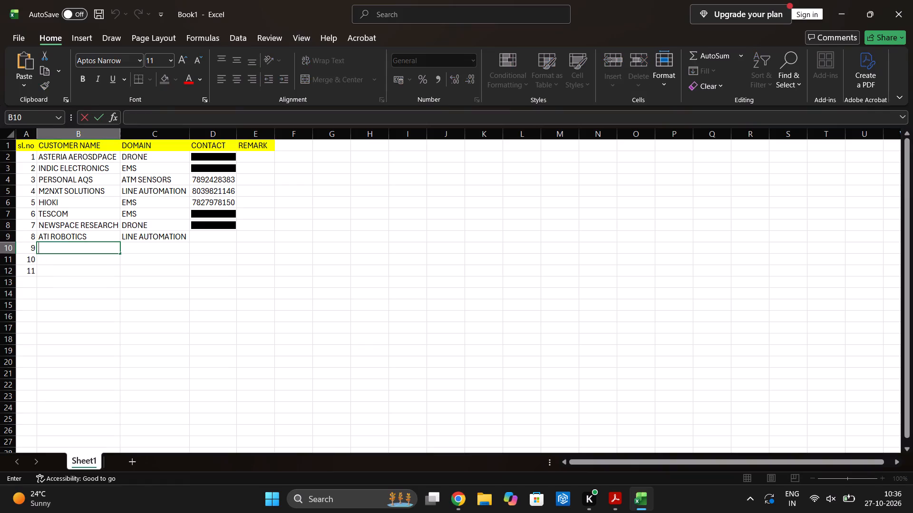
# Switch to Chrome, search for Sineng Electric in a new tab, look over its website home page and close the tab.
pyautogui.click(454, 494)
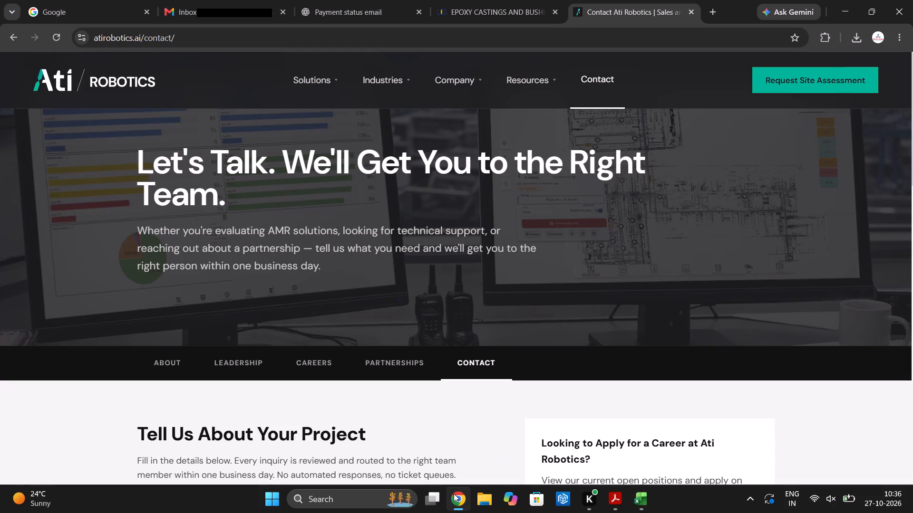
pyautogui.click(711, 10)
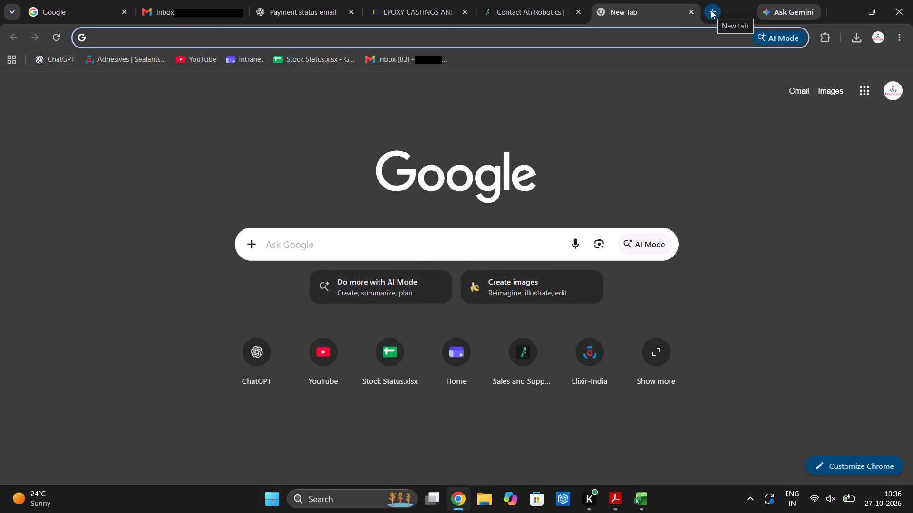
pyautogui.write('SINEN')
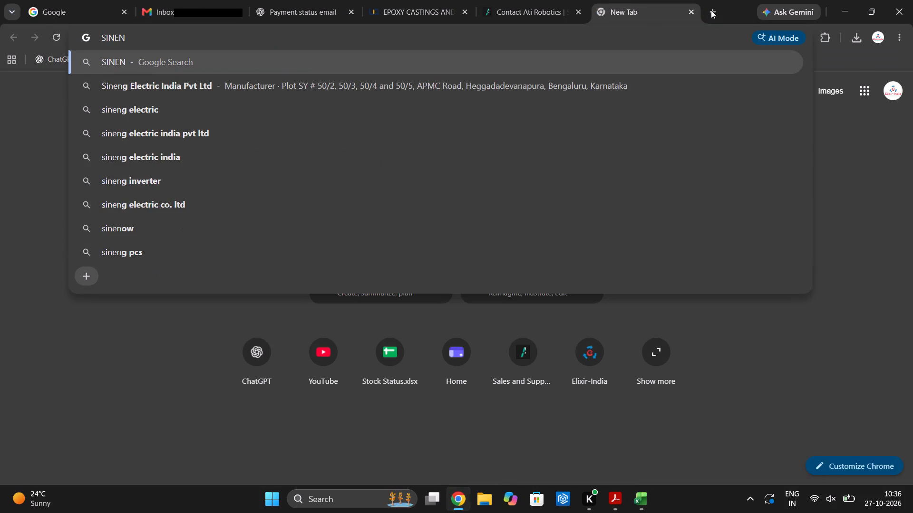
pyautogui.click(387, 90)
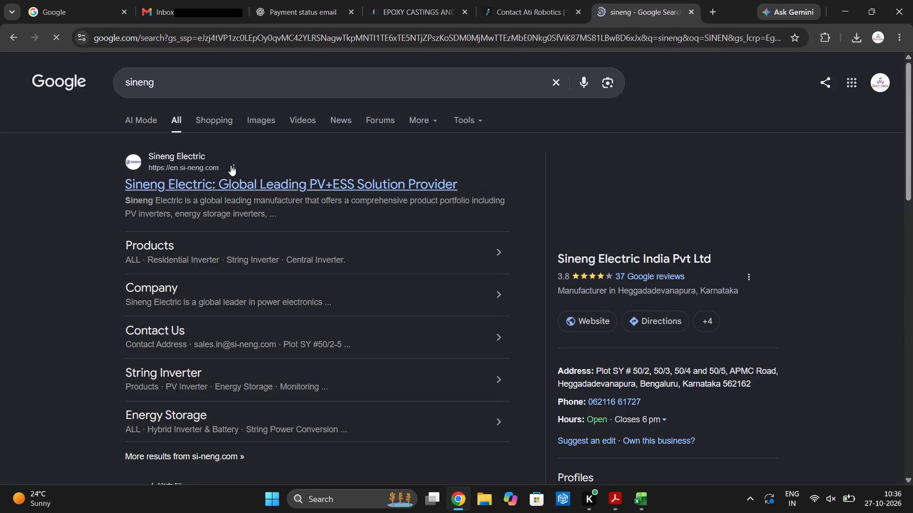
pyautogui.click(235, 185)
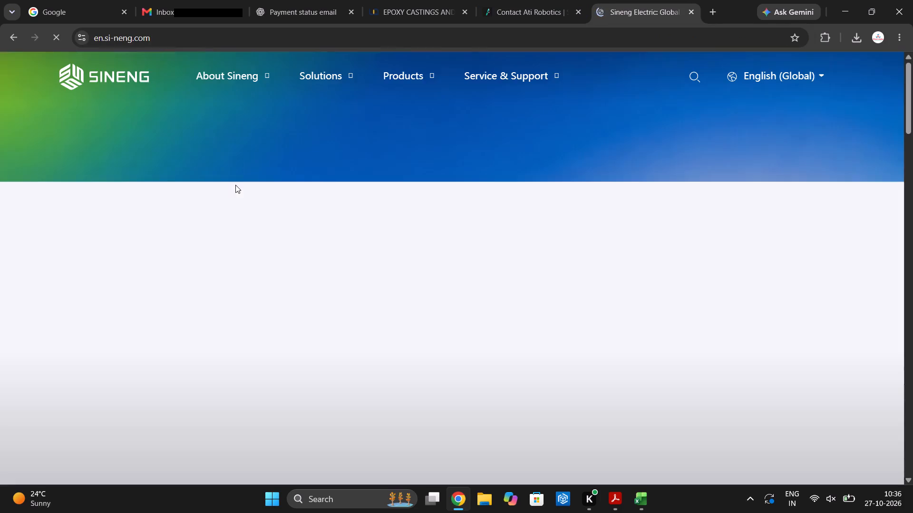
pyautogui.scroll(-1, 436, 330)
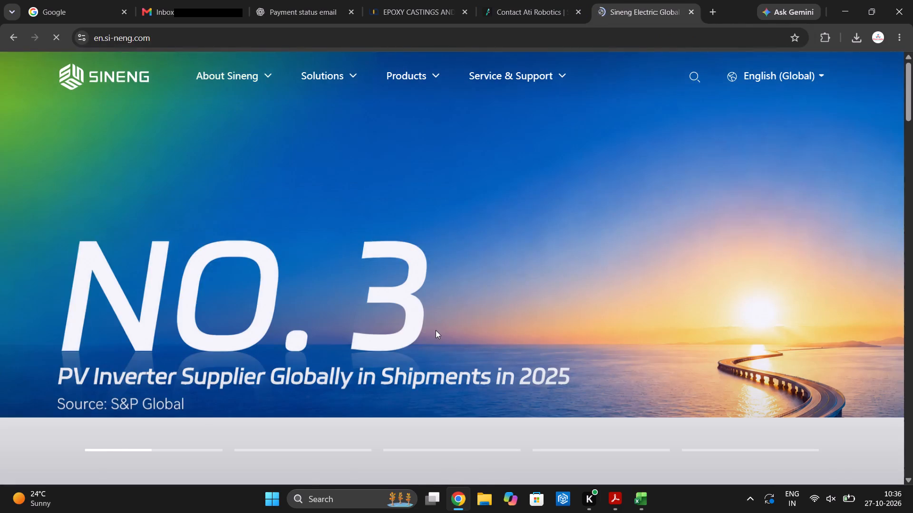
pyautogui.scroll(-7, 436, 330)
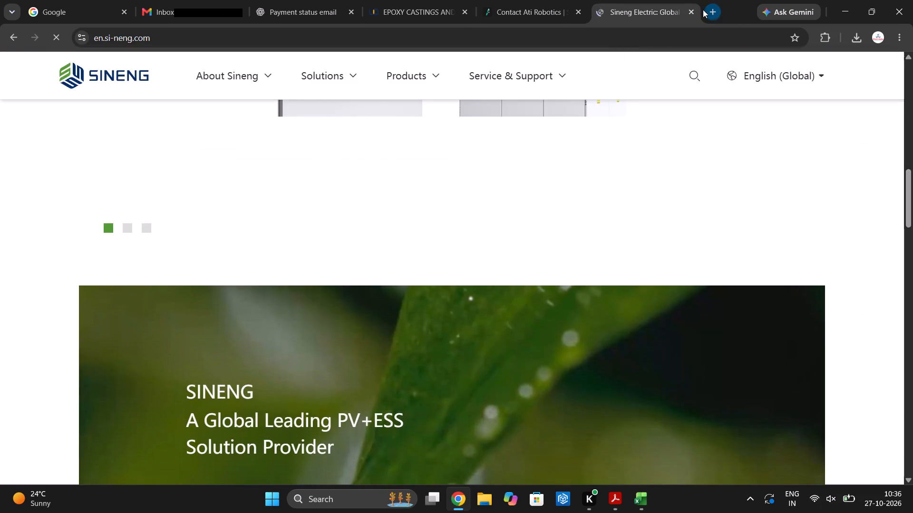
pyautogui.click(691, 10)
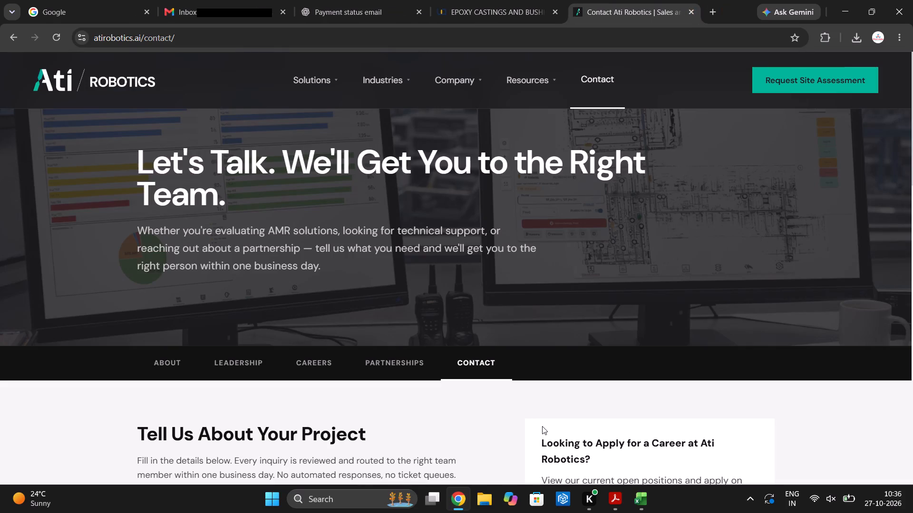
# Search for ASHIRWAD TECHNOLOGIES in a new tab and look through the results for the matching company.
pyautogui.click(713, 0)
pyautogui.write('ASHIW')
pyautogui.press('BackSpace')
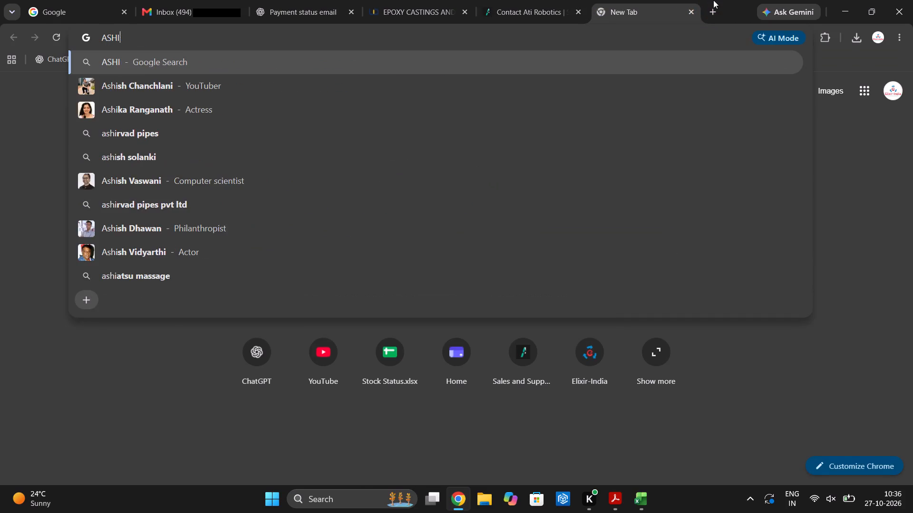
pyautogui.write('RWA')
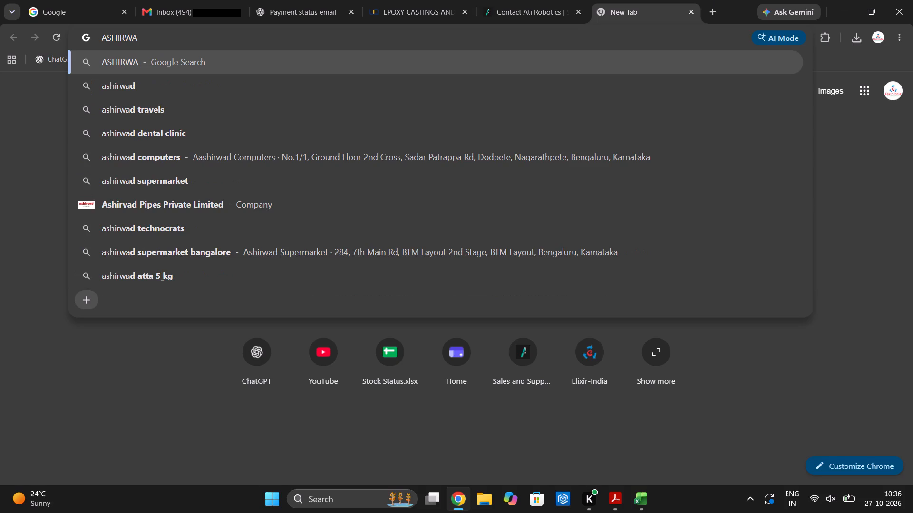
pyautogui.write('D TECHNOLO')
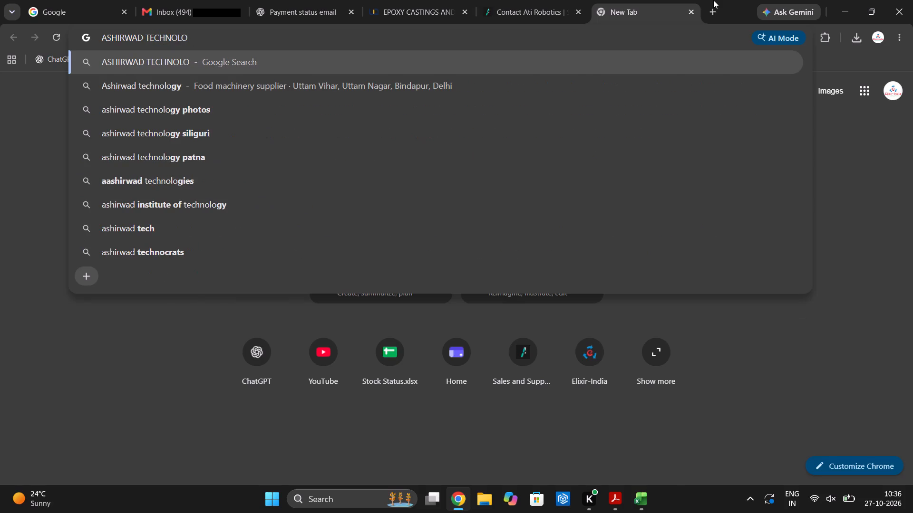
pyautogui.write('GIES')
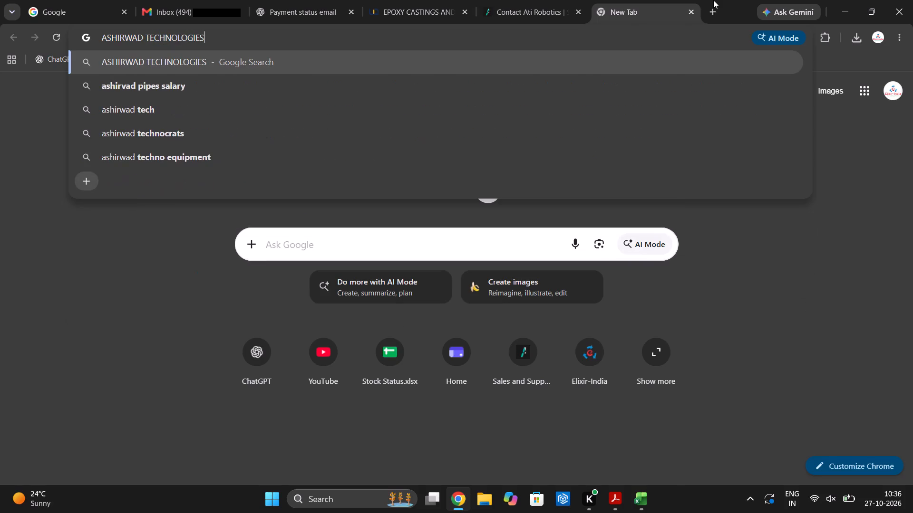
pyautogui.press('Return')
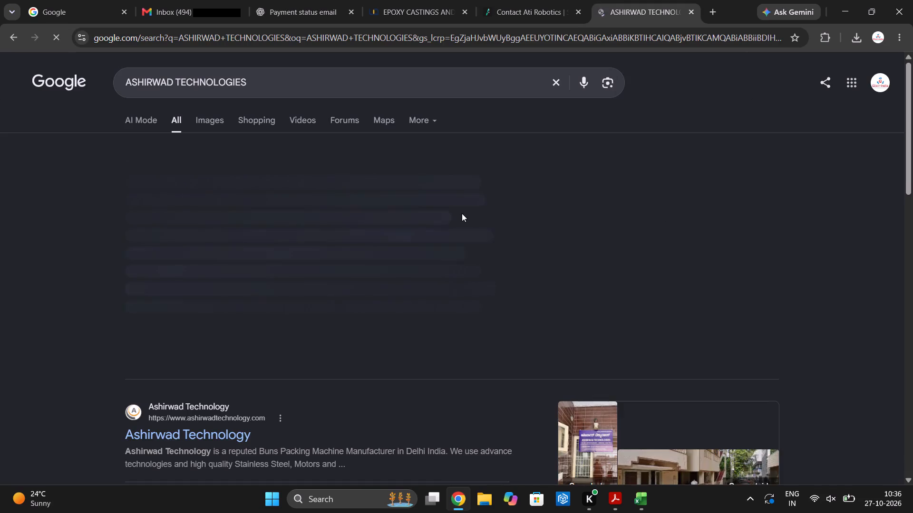
pyautogui.scroll(-2, 462, 213)
pyautogui.scroll(-1, 646, 345)
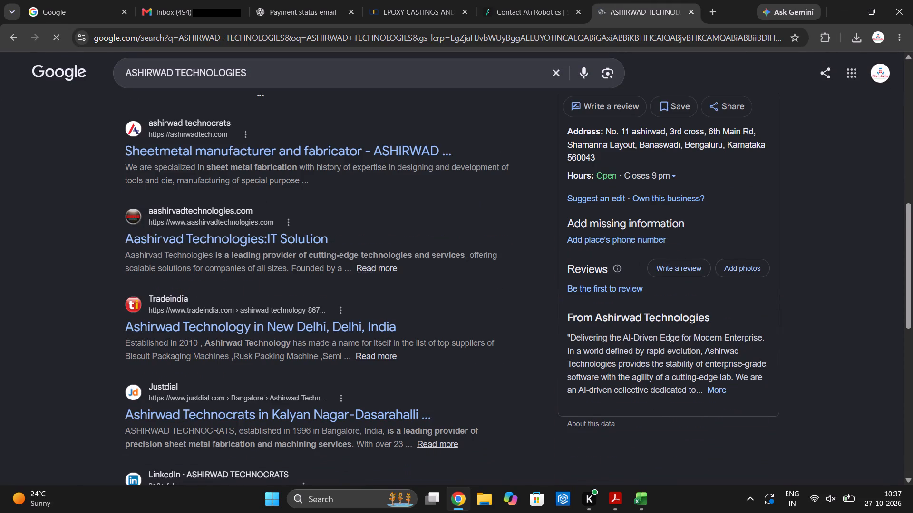
pyautogui.scroll(2, 628, 164)
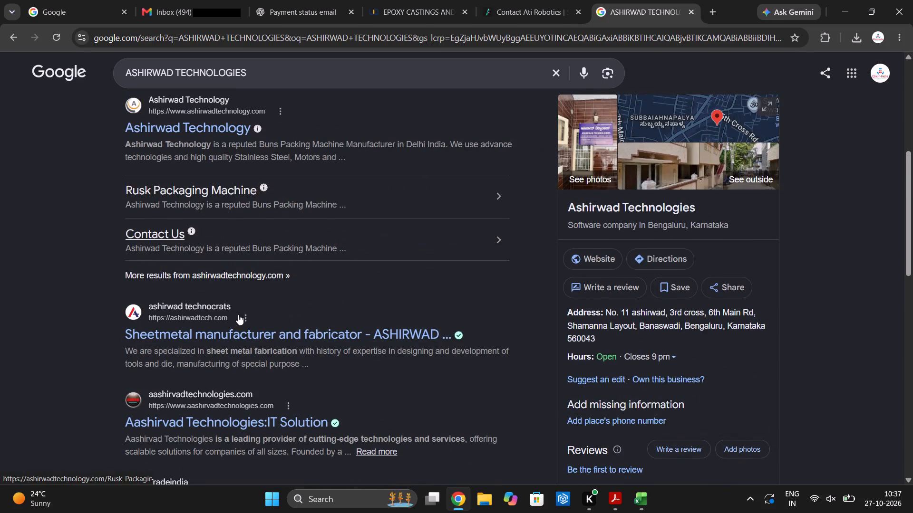
pyautogui.scroll(4, 260, 299)
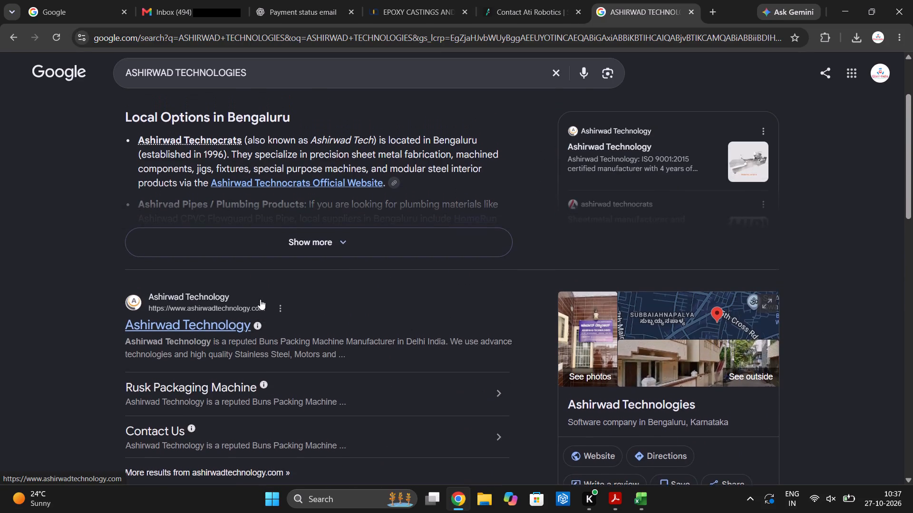
pyautogui.scroll(1, 260, 299)
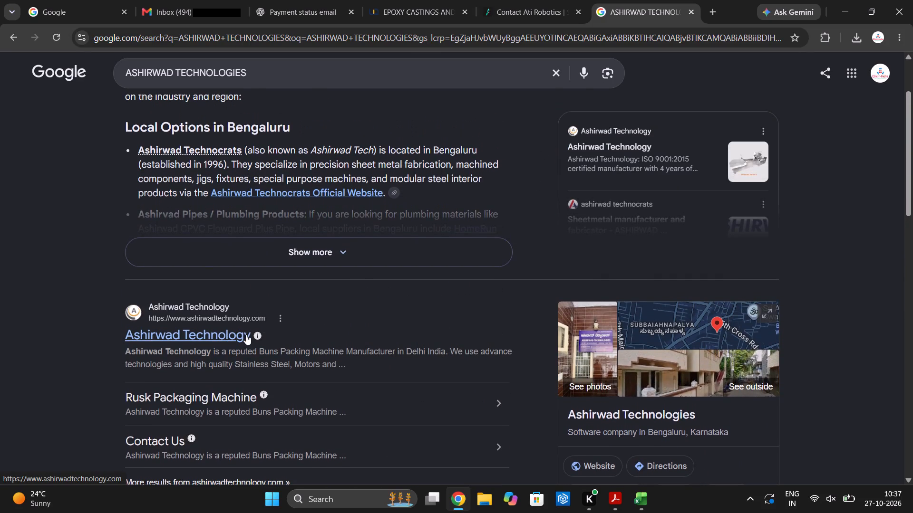
# Open the Ashirwad Technology website, look through its machine banners, company description, products and customers, and return to the search results.
pyautogui.click(207, 337)
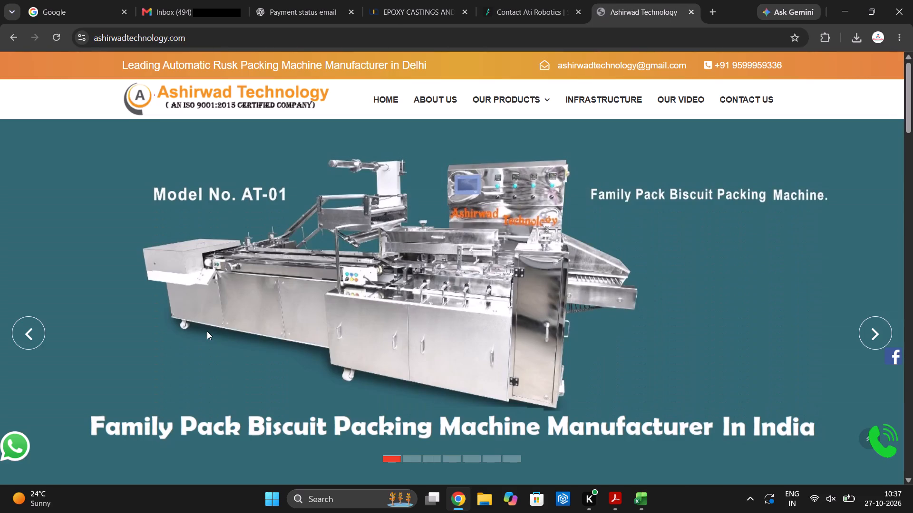
pyautogui.scroll(-1, 308, 310)
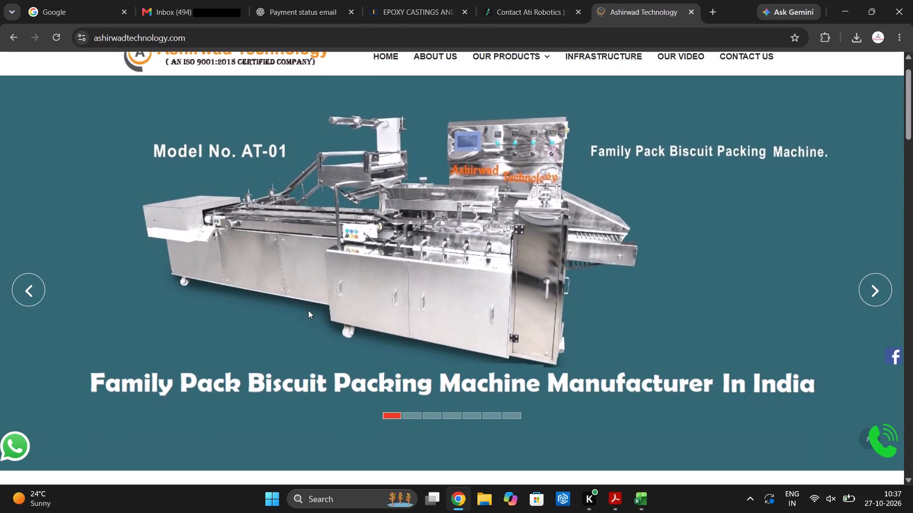
pyautogui.click(880, 291)
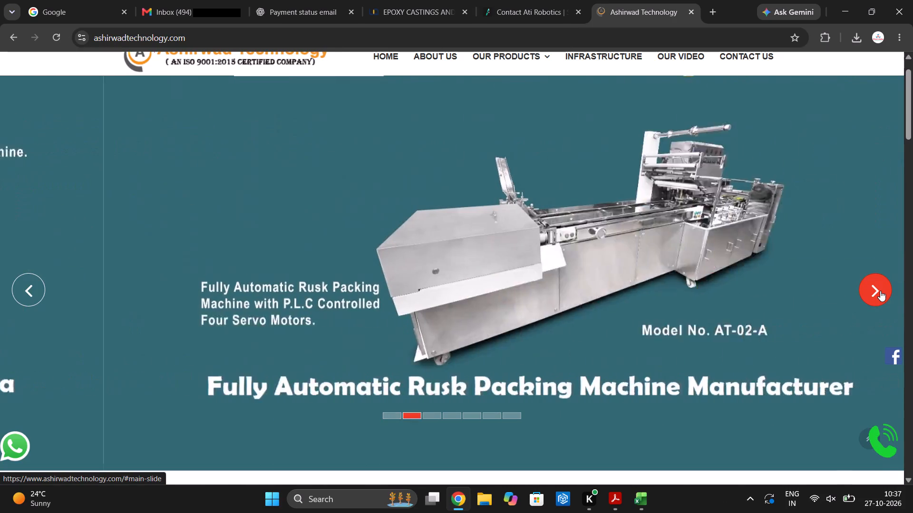
pyautogui.click(880, 291)
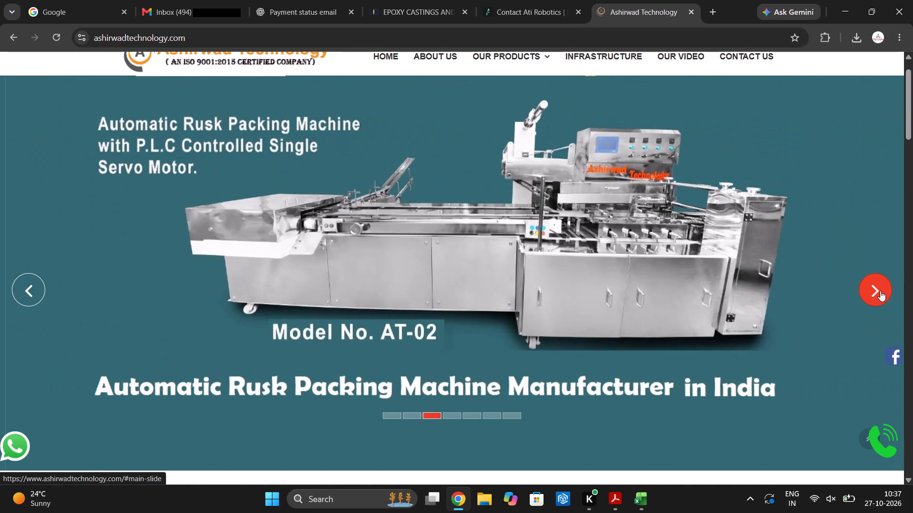
pyautogui.click(880, 291)
pyautogui.click(880, 291)
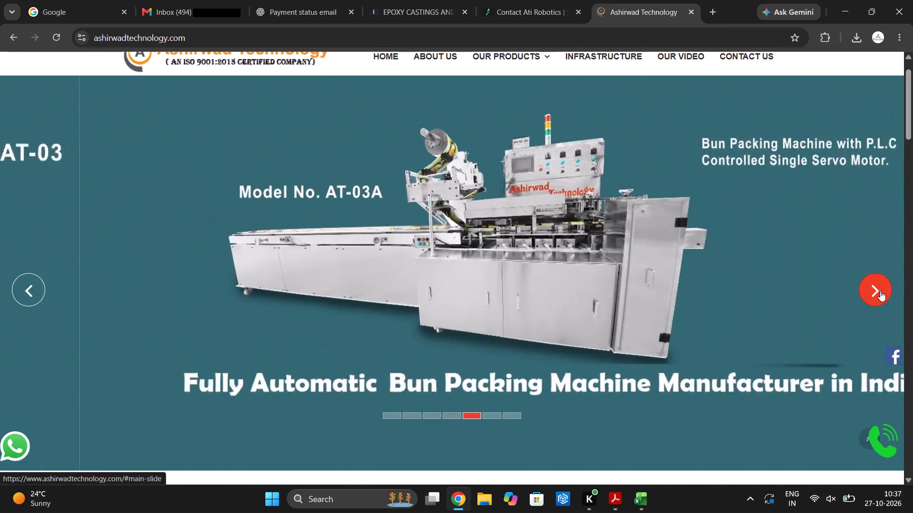
pyautogui.scroll(5, 605, 328)
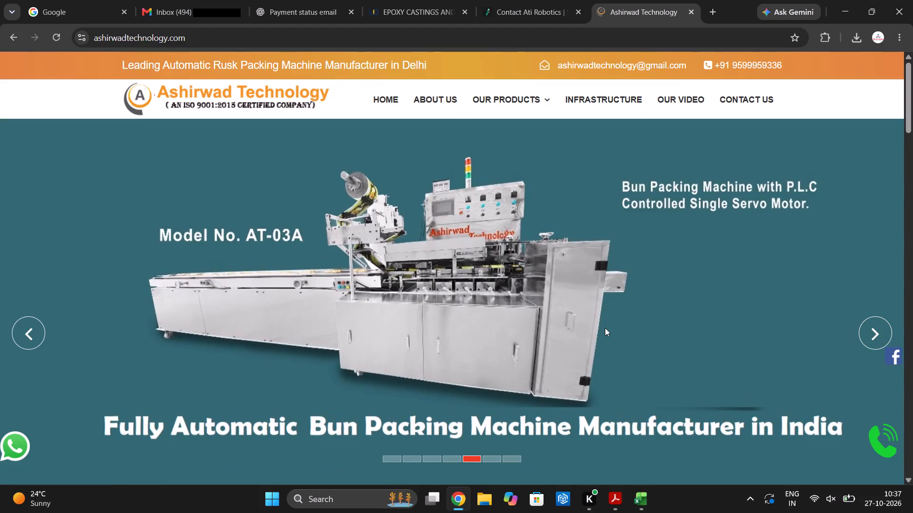
pyautogui.scroll(-7, 605, 328)
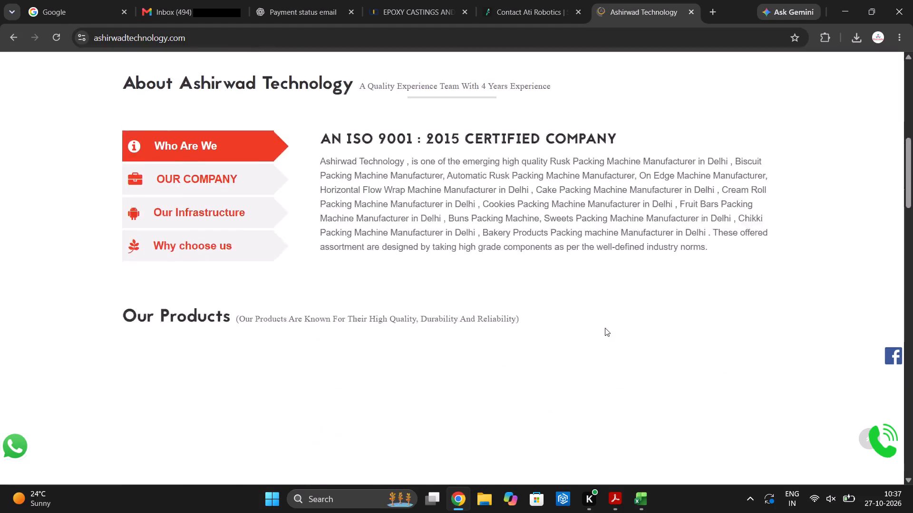
pyautogui.scroll(-9, 605, 328)
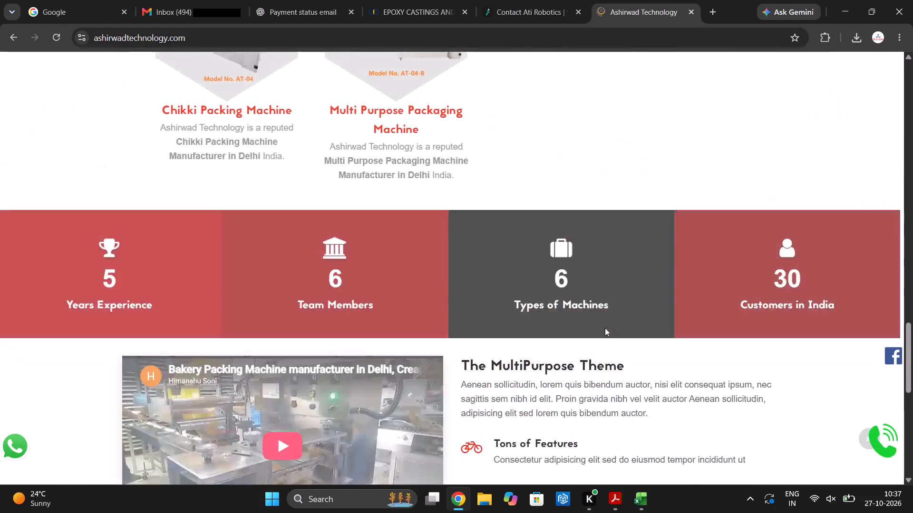
pyautogui.scroll(-3, 605, 328)
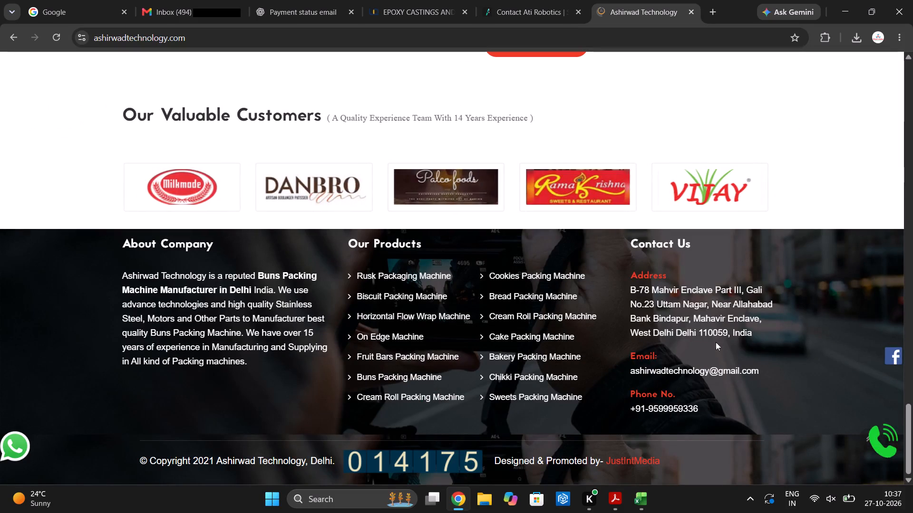
pyautogui.click(12, 40)
# Open the Ashirwad Technocrats website from the results and examine its home page, projects and CNC machining service page.
pyautogui.scroll(-3, 222, 344)
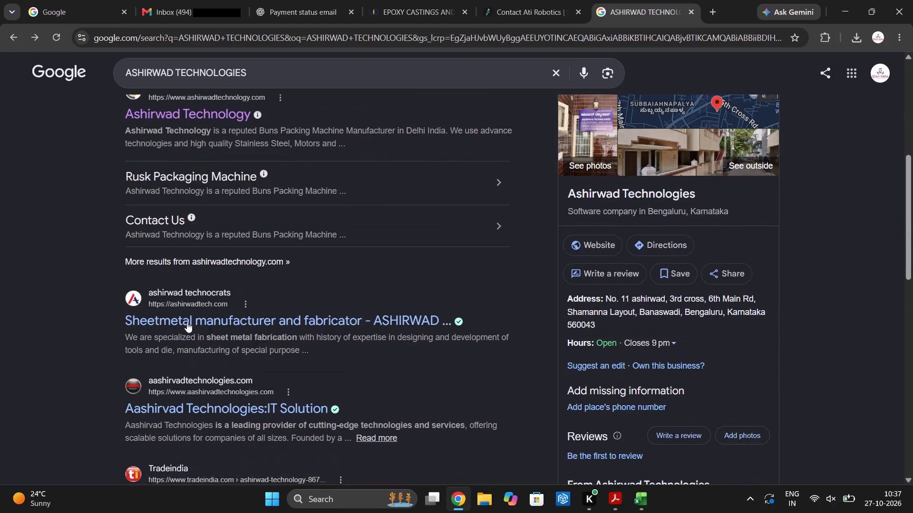
pyautogui.click(187, 321)
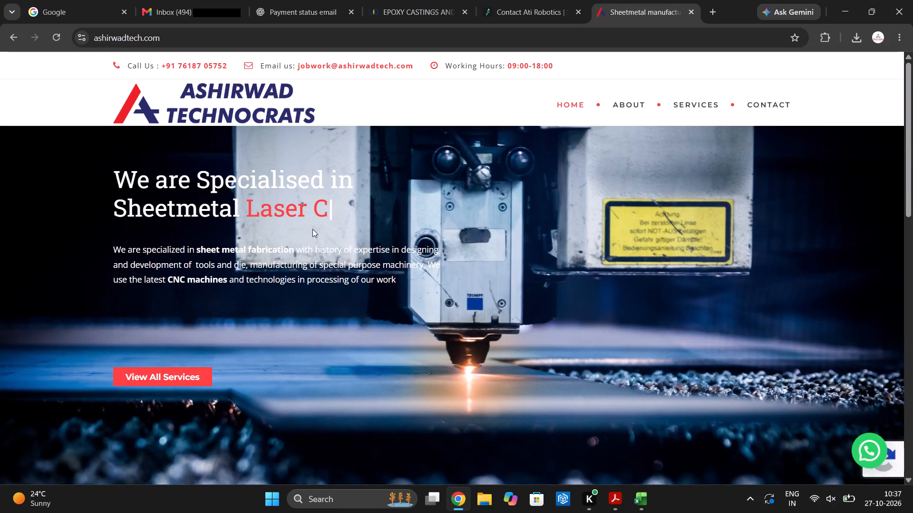
pyautogui.scroll(-1, 312, 229)
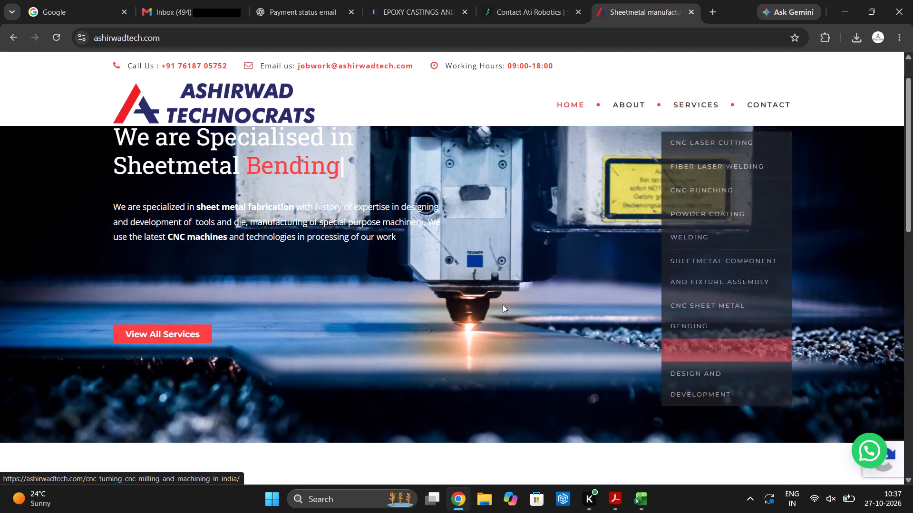
pyautogui.scroll(-7, 503, 304)
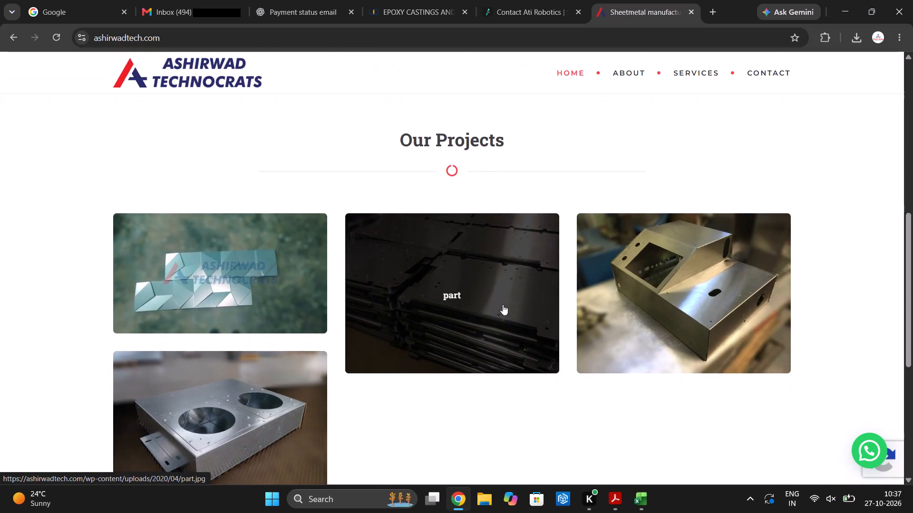
pyautogui.scroll(-1, 503, 304)
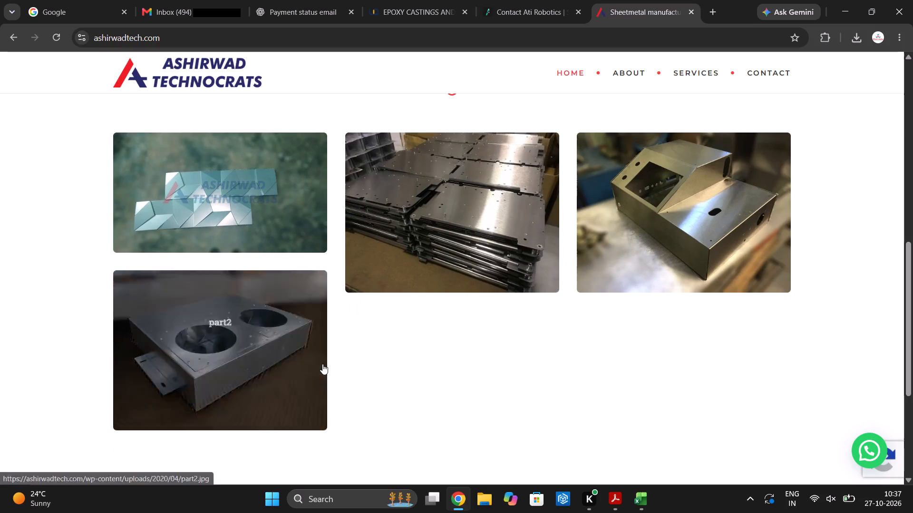
pyautogui.scroll(-7, 322, 364)
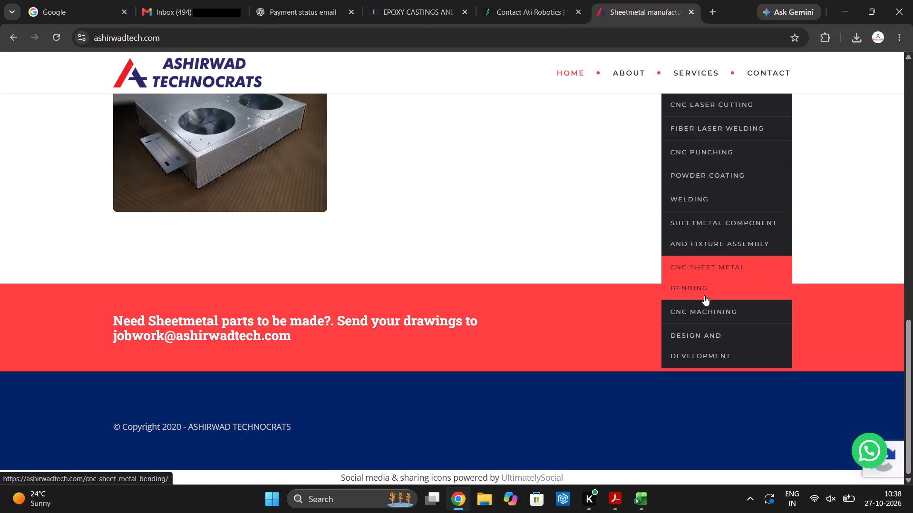
pyautogui.click(705, 310)
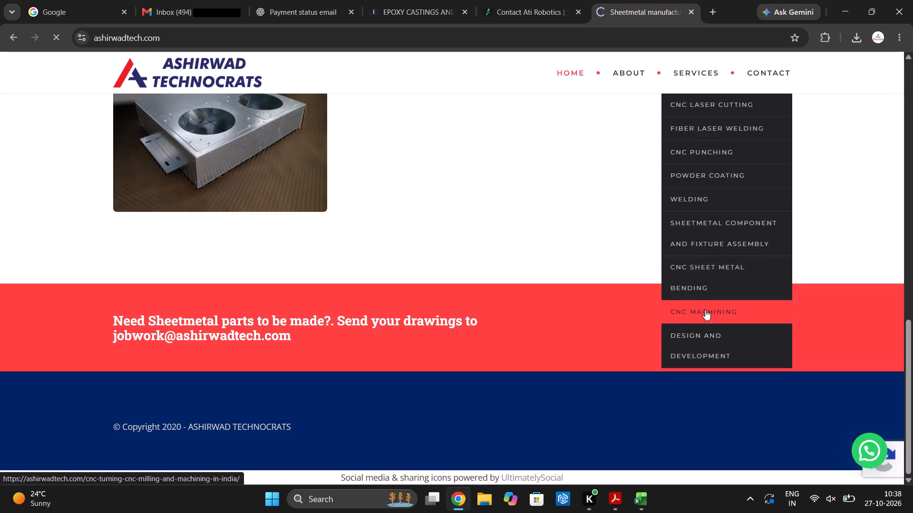
pyautogui.scroll(-3, 500, 412)
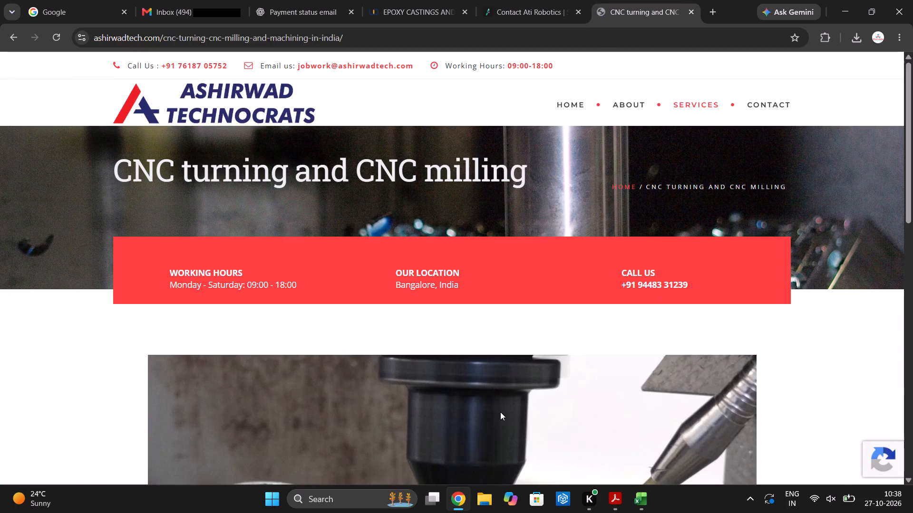
pyautogui.scroll(-7, 500, 412)
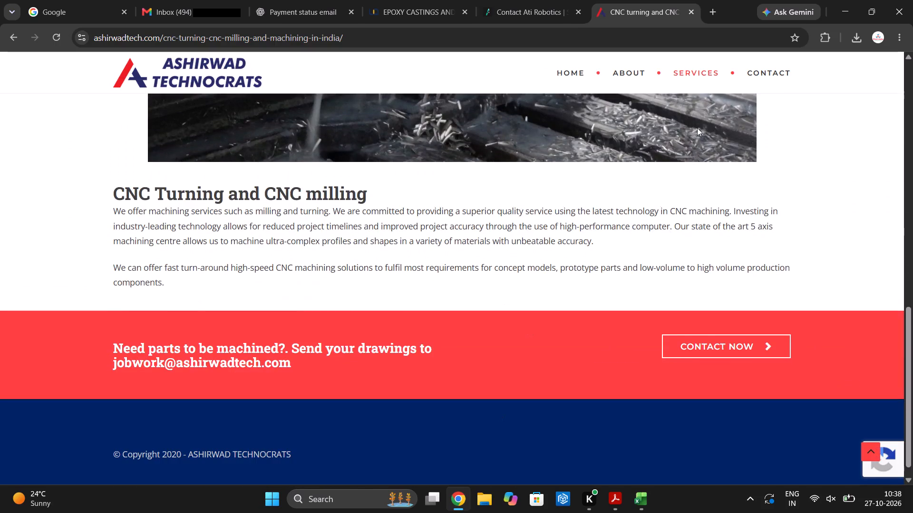
# Open the Ashirwad Technocrats contact page and look through its location and contact information.
pyautogui.click(767, 75)
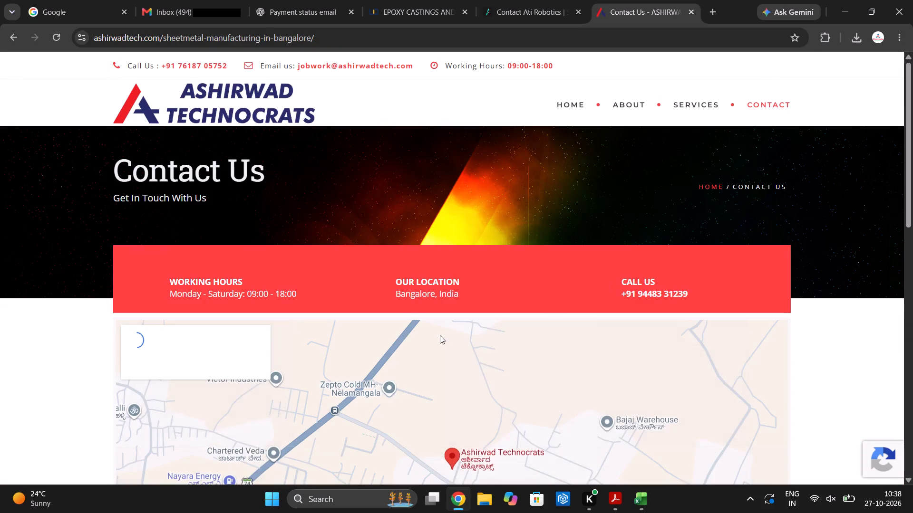
pyautogui.scroll(-2, 440, 335)
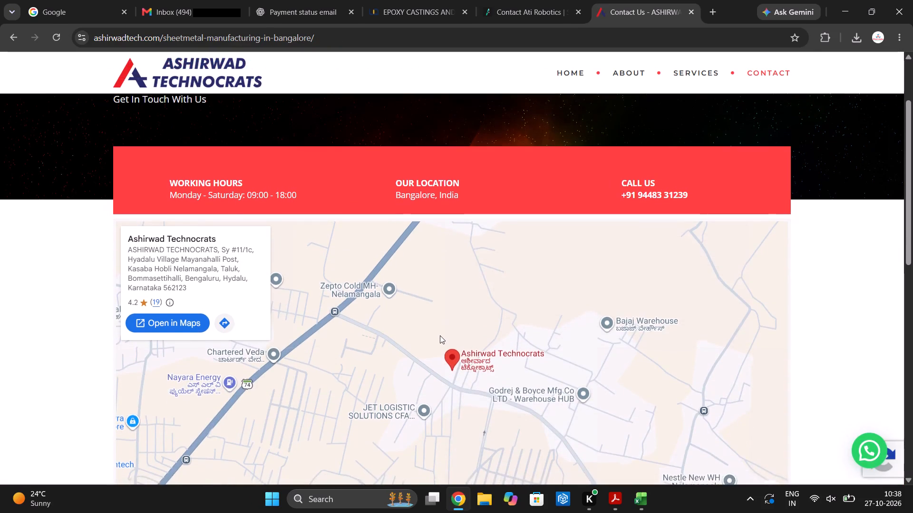
pyautogui.scroll(-1, 440, 335)
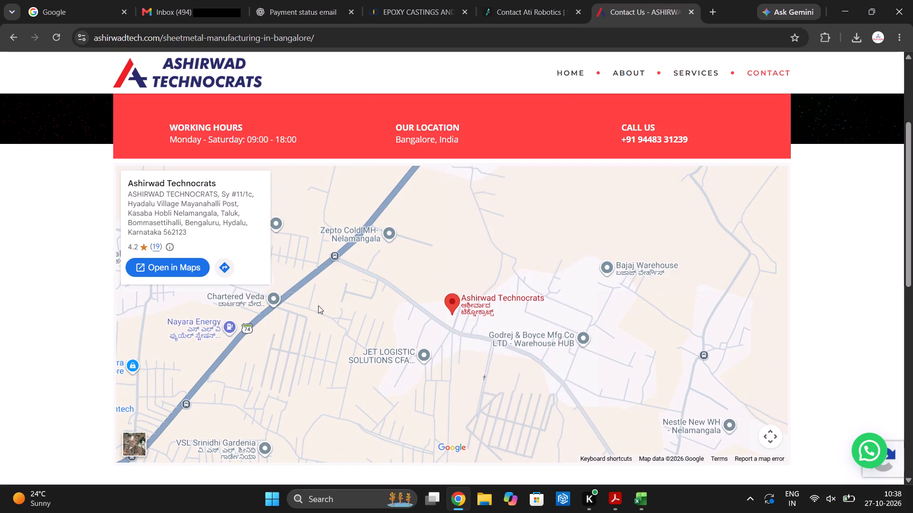
pyautogui.scroll(4, 435, 359)
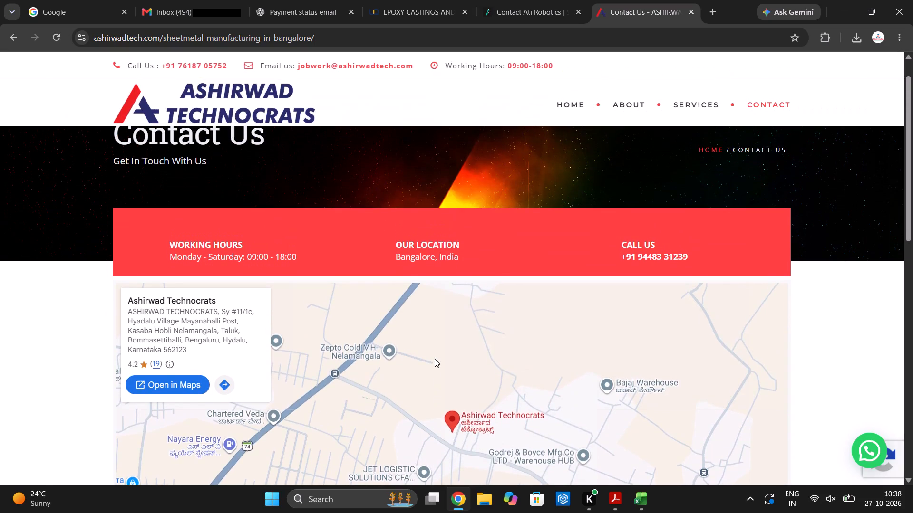
pyautogui.scroll(-7, 435, 359)
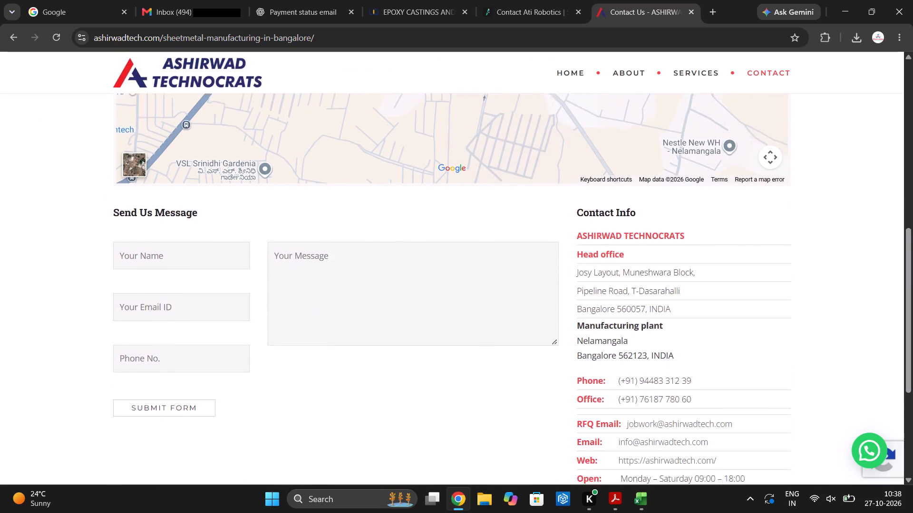
pyautogui.scroll(-1, 435, 359)
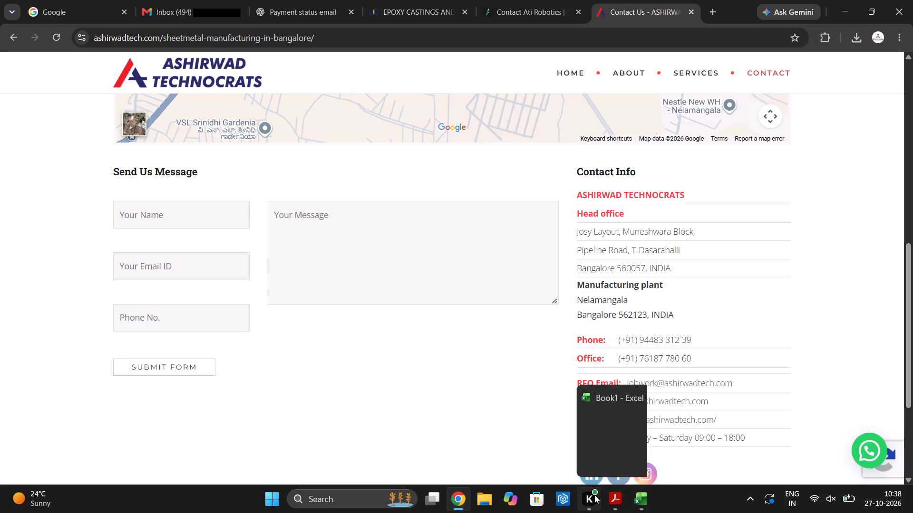
# Switch to Excel and enter customer ASHIRWAD TECHNOCRATS with domain STEEL FAB in row 10 of the customer list.
pyautogui.click(643, 499)
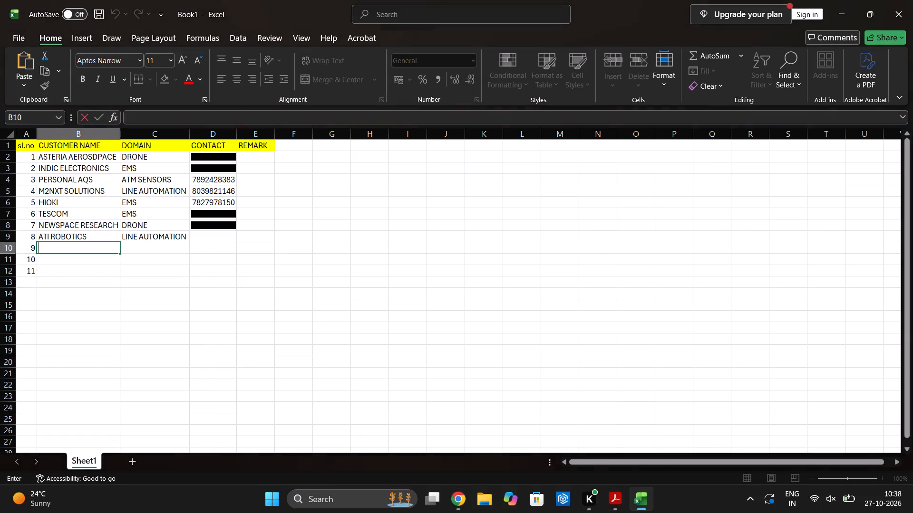
pyautogui.write('ASHI')
pyautogui.write('RWAD TECGN')
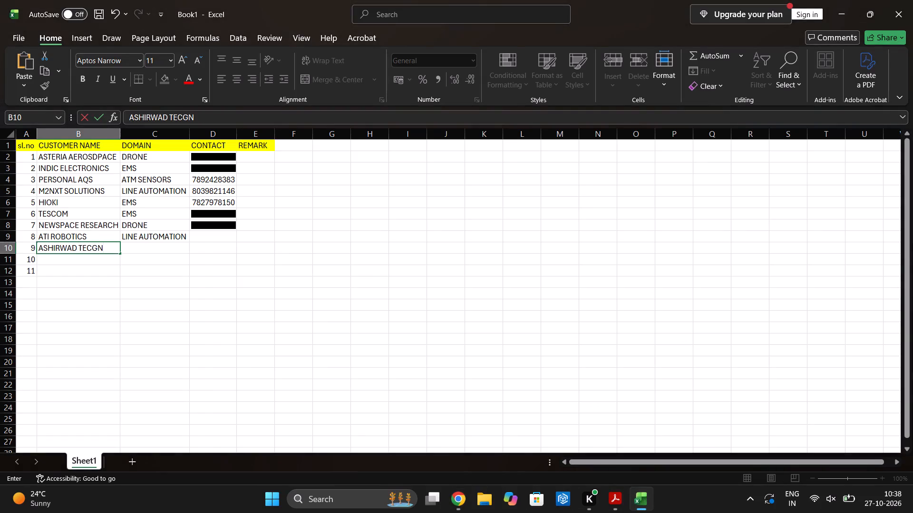
pyautogui.press('BackSpace')
pyautogui.press('BackSpace')
pyautogui.write('HNOCRATS')
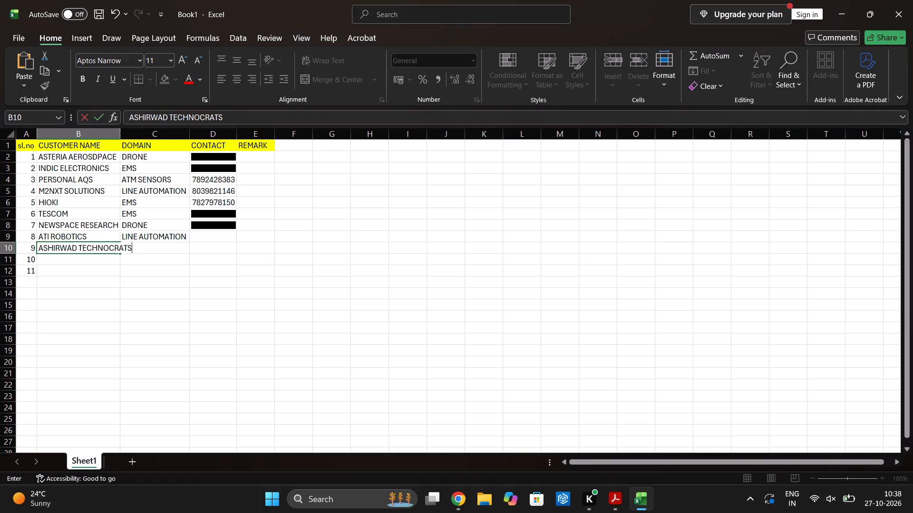
pyautogui.press('Right')
pyautogui.write('STEEL')
pyautogui.press('space')
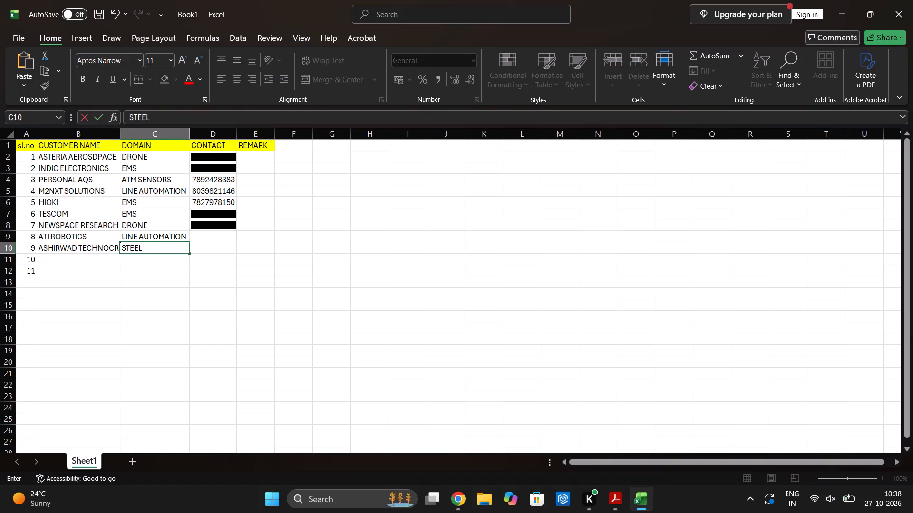
pyautogui.write('FAB')
pyautogui.press('Right')
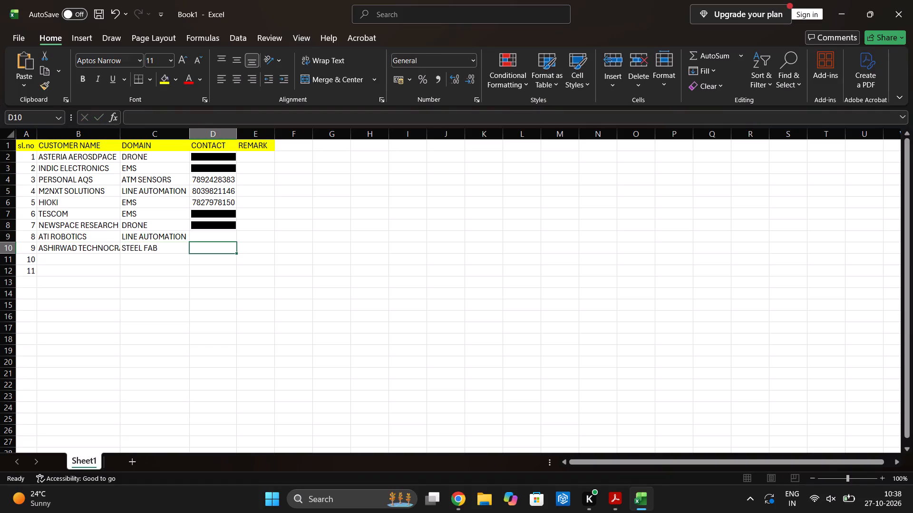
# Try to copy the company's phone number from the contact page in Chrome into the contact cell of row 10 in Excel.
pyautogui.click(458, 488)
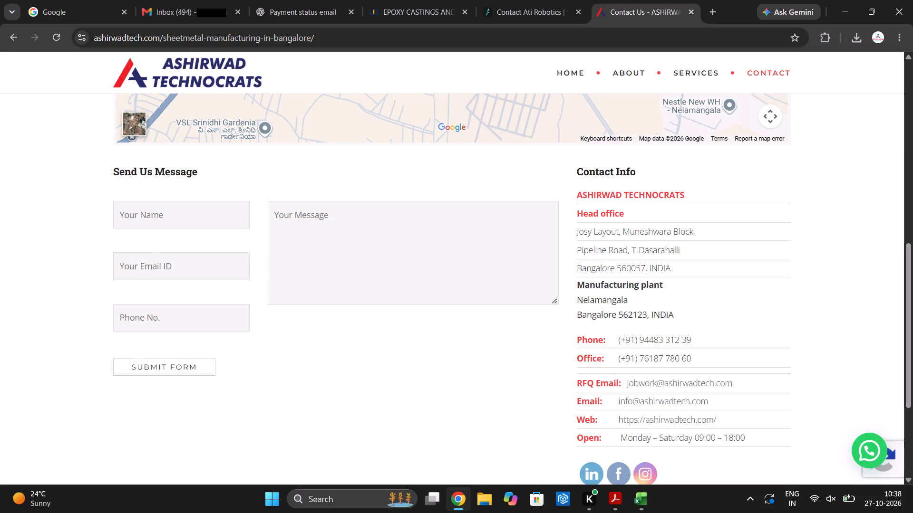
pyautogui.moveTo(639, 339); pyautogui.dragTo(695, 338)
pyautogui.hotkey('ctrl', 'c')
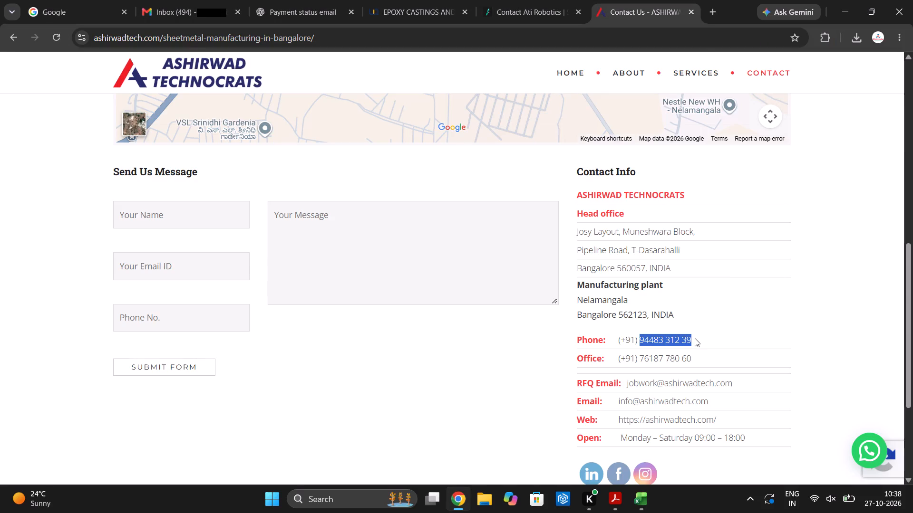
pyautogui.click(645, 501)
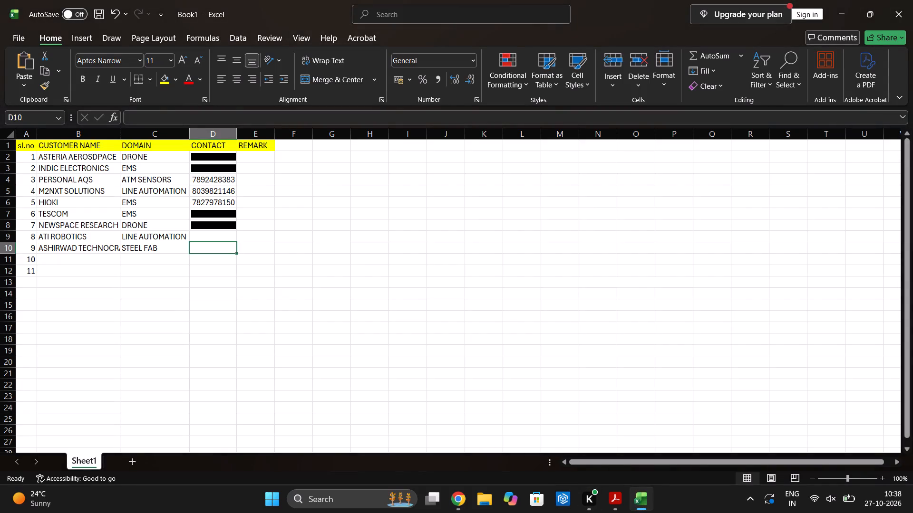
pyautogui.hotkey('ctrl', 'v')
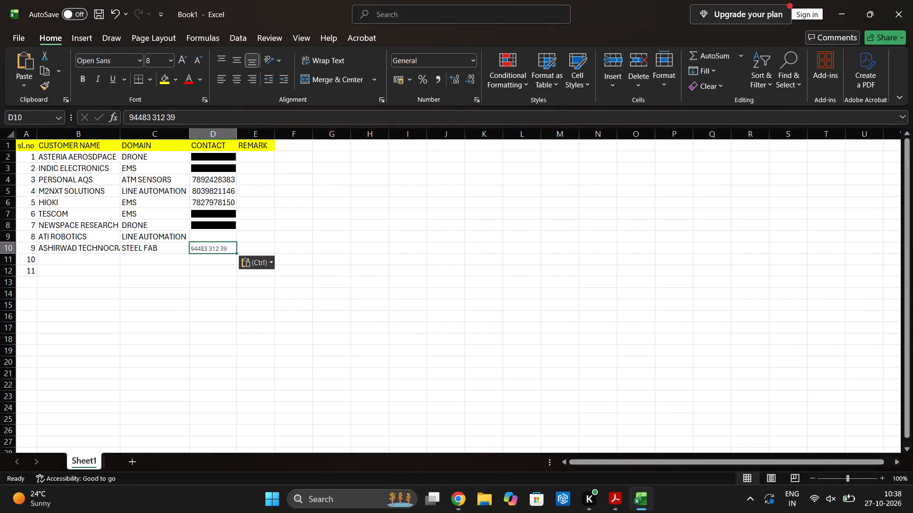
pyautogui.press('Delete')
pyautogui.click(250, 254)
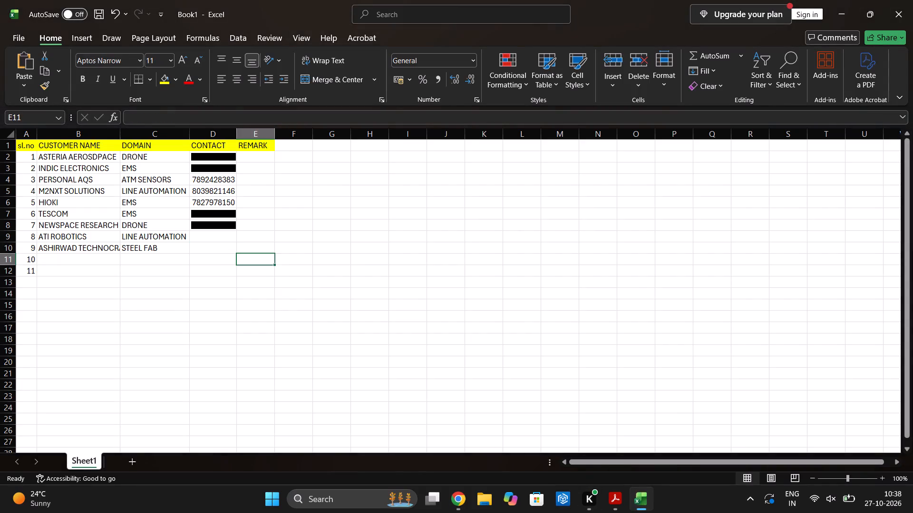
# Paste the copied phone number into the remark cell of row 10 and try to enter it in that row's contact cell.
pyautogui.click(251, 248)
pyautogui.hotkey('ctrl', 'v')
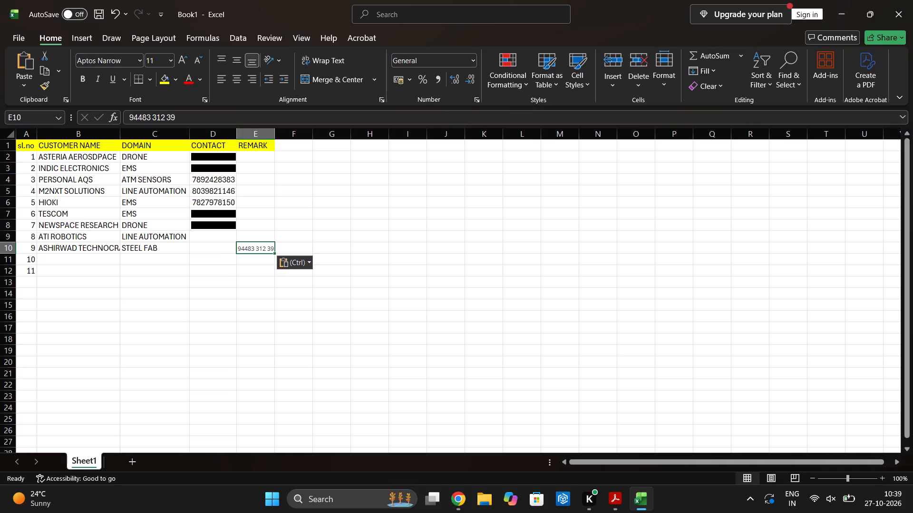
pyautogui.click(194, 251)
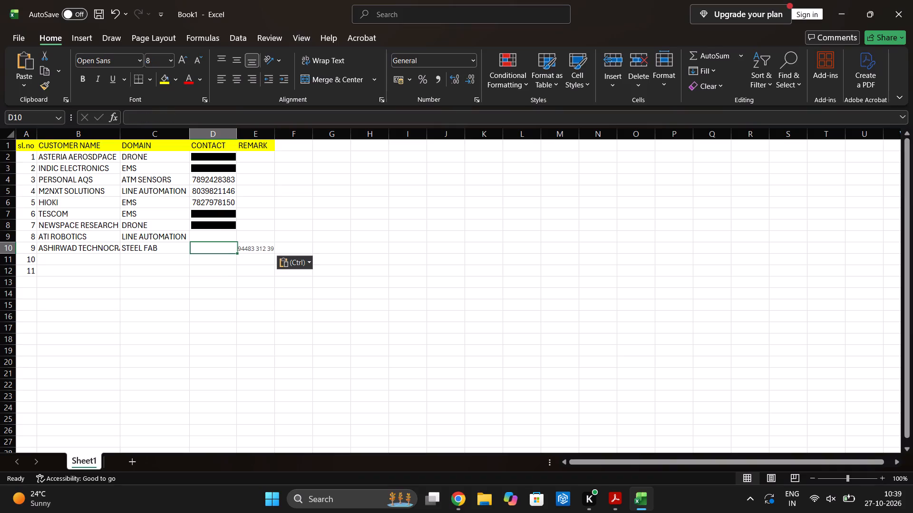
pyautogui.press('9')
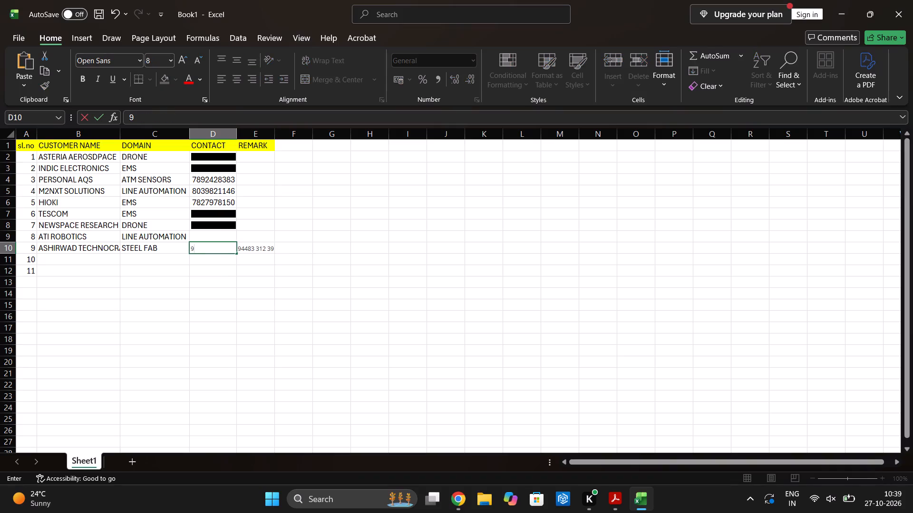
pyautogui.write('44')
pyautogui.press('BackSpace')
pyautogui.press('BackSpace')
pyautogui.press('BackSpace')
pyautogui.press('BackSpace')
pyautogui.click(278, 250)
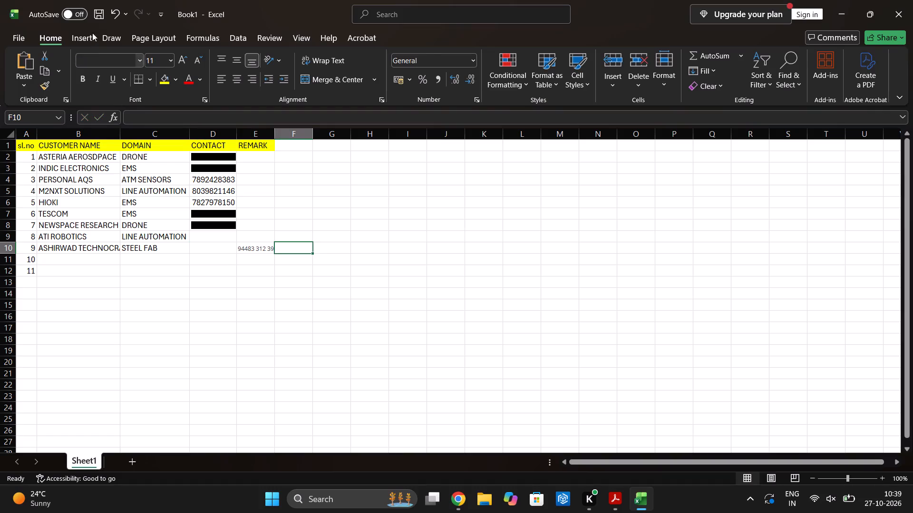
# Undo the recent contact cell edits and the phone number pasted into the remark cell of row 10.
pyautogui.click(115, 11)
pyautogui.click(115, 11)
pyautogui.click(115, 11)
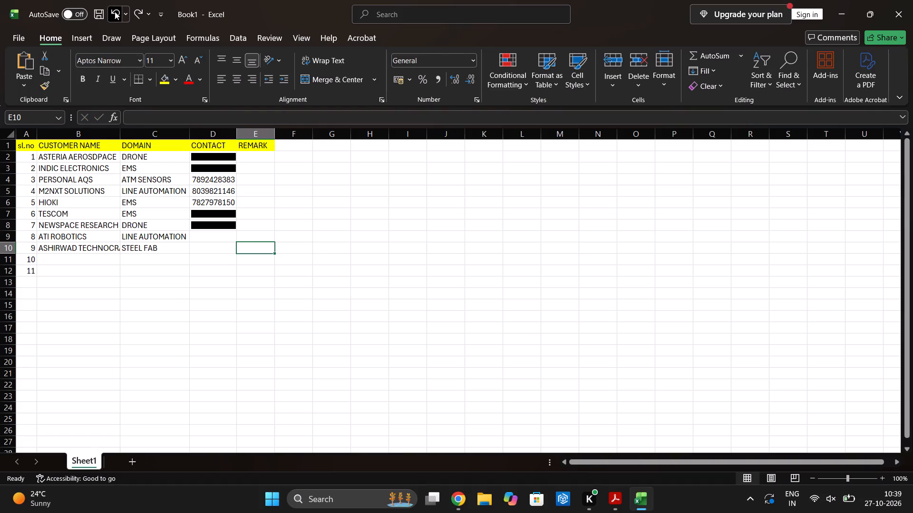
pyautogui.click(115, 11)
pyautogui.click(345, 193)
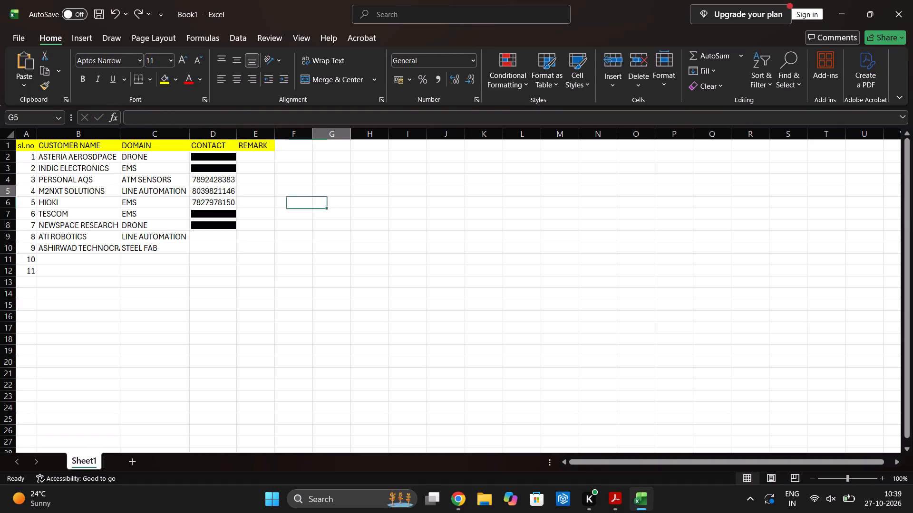
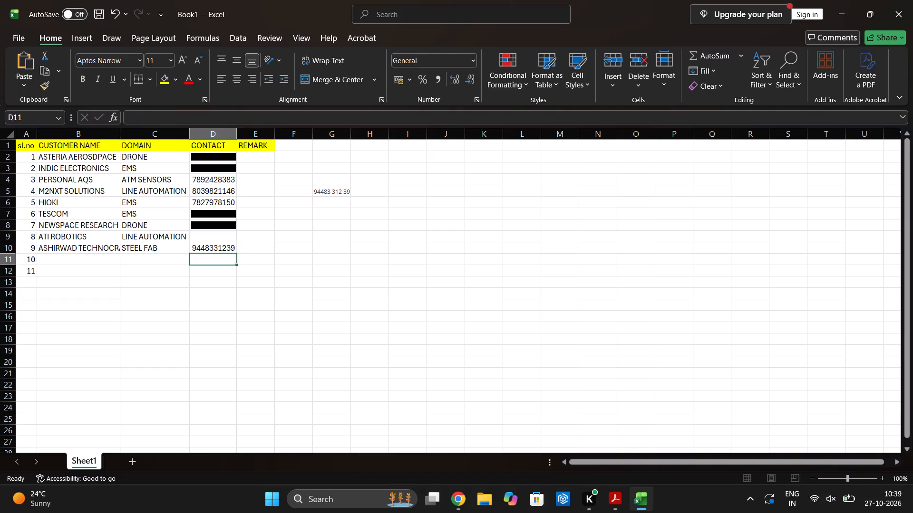
# Delete the stray phone number from cell G5, beside the customer list.
pyautogui.click(335, 190)
pyautogui.press('Delete')
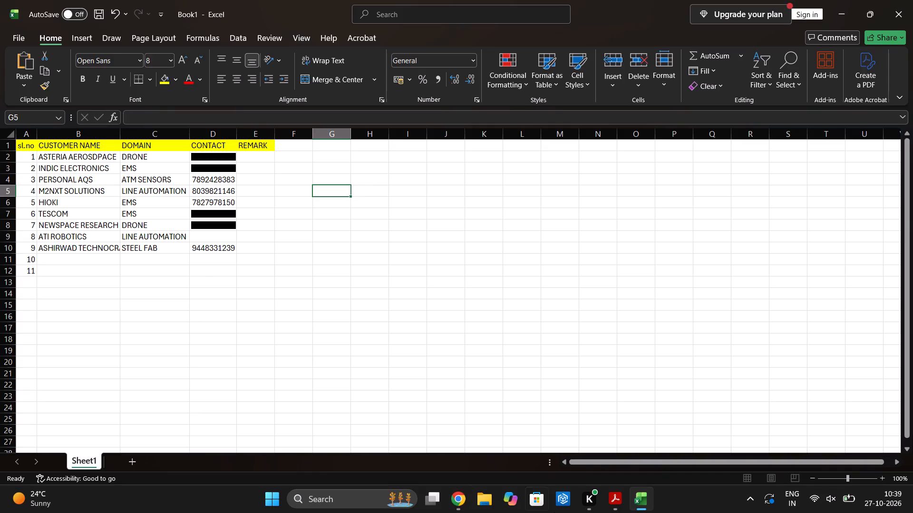
# Switch to Chrome, search Google for sarla aviation, and check the company's website and search results for contact details.
pyautogui.click(458, 493)
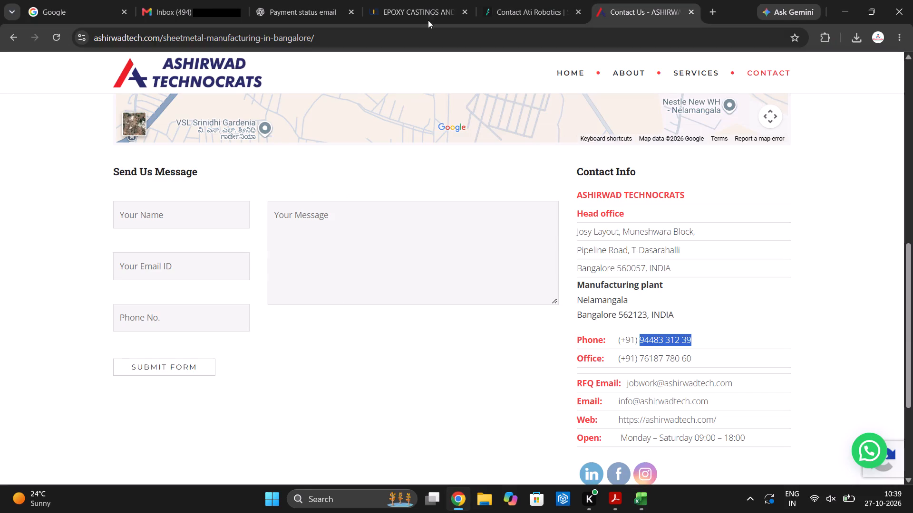
pyautogui.click(333, 32)
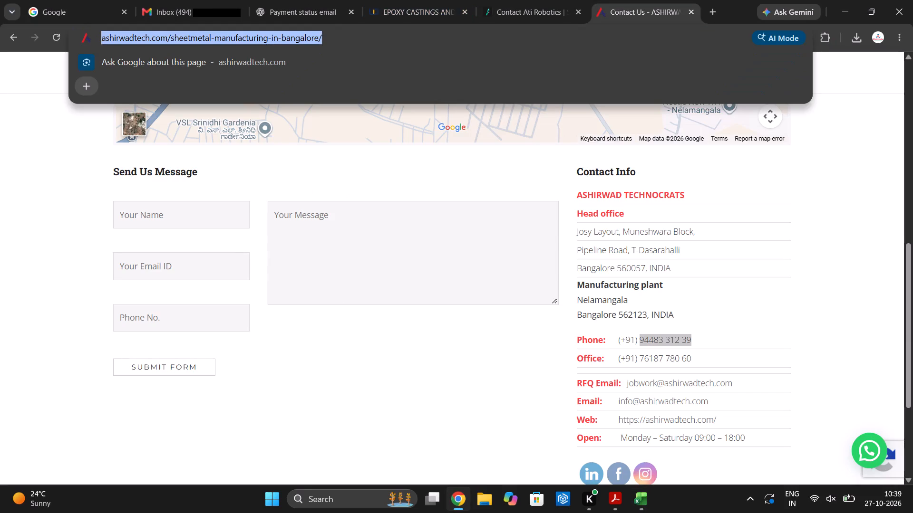
pyautogui.write('SARA')
pyautogui.write('LA')
pyautogui.press('space')
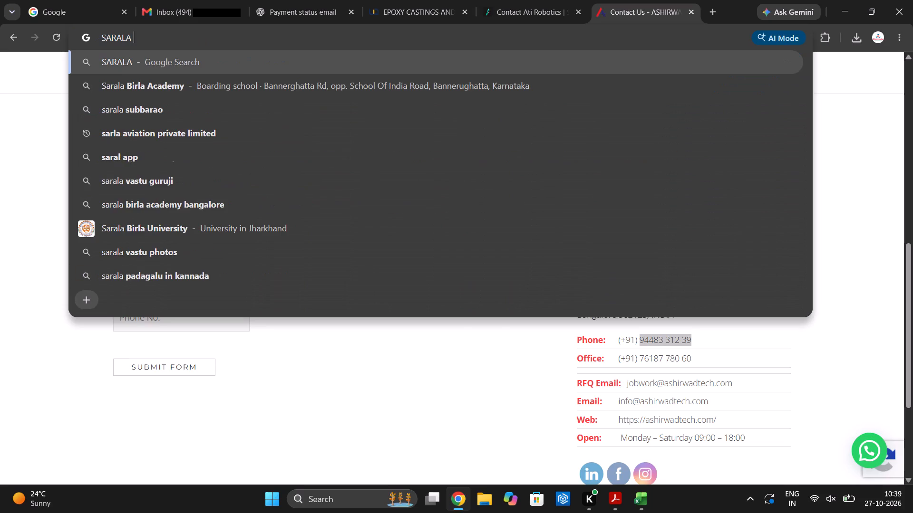
pyautogui.write('AVIA')
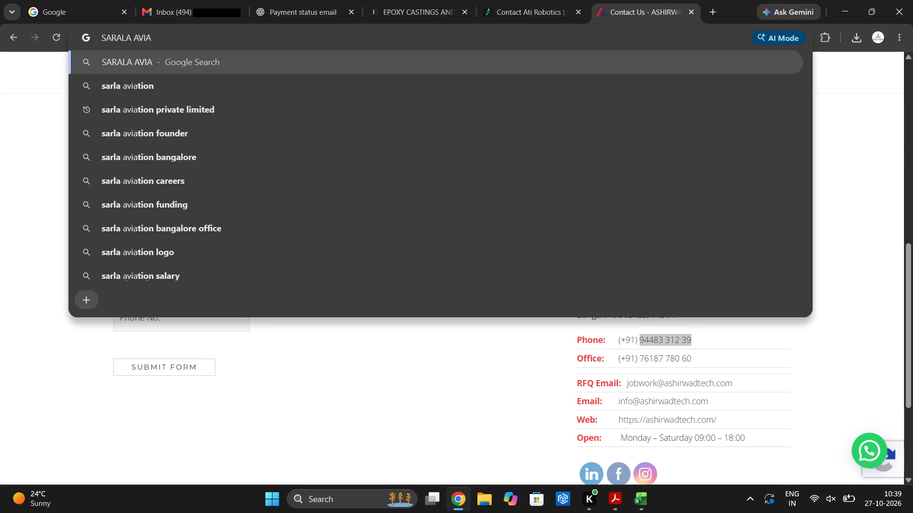
pyautogui.click(148, 74)
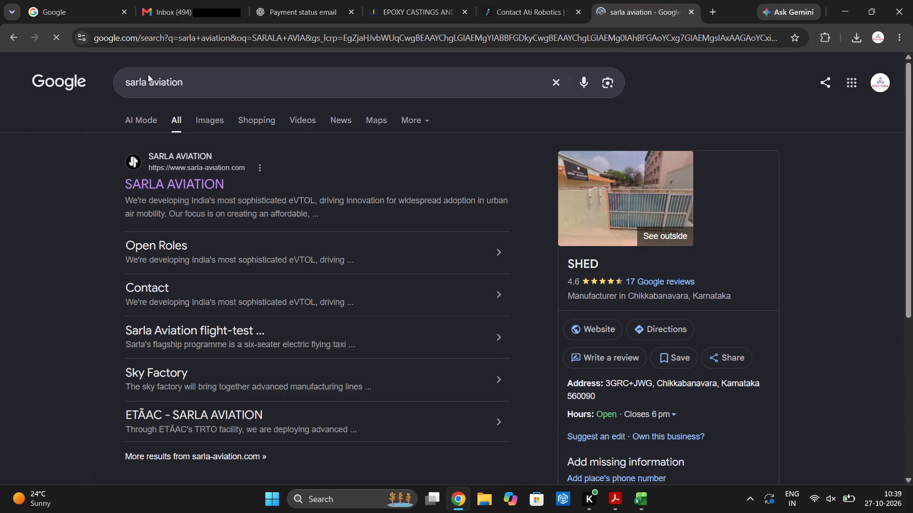
pyautogui.click(148, 187)
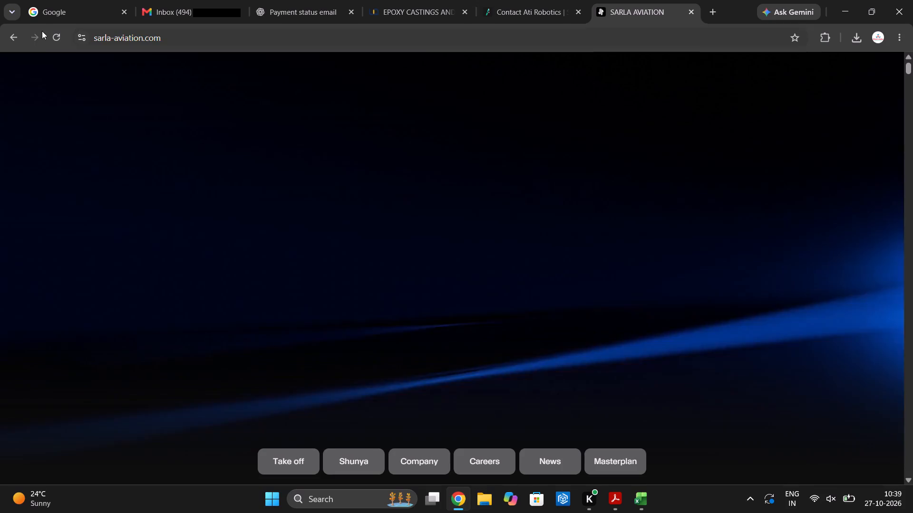
pyautogui.click(11, 38)
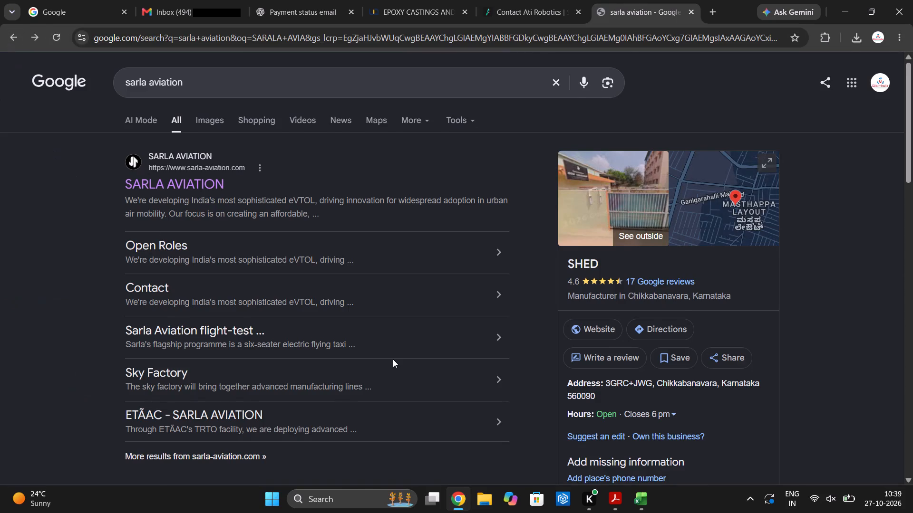
pyautogui.scroll(-1, 393, 359)
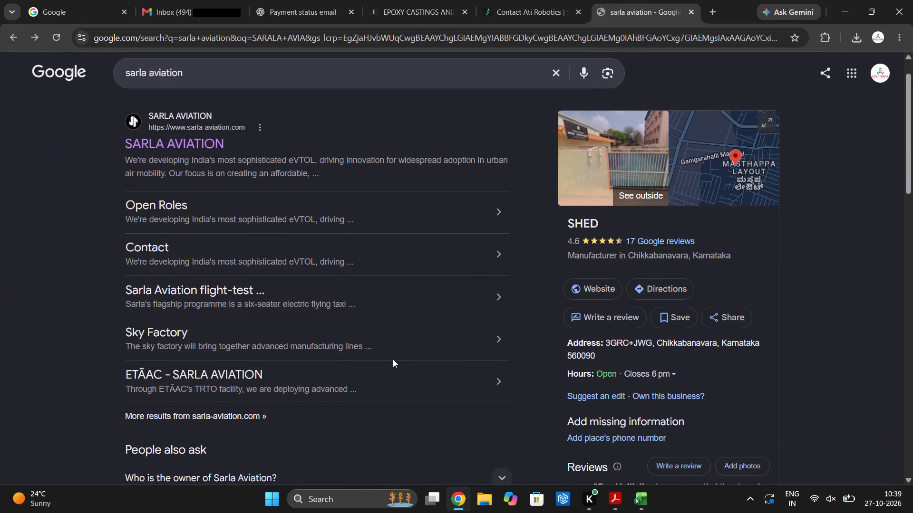
pyautogui.scroll(-1, 393, 359)
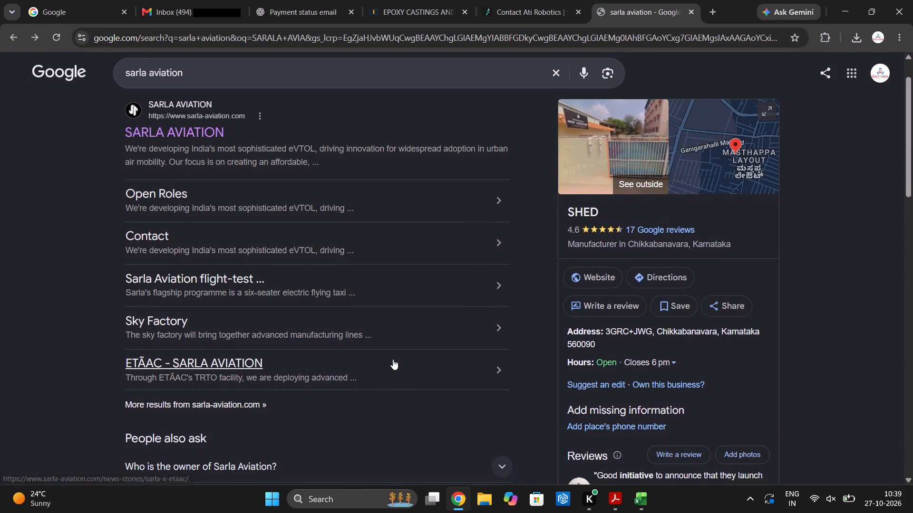
pyautogui.click(642, 495)
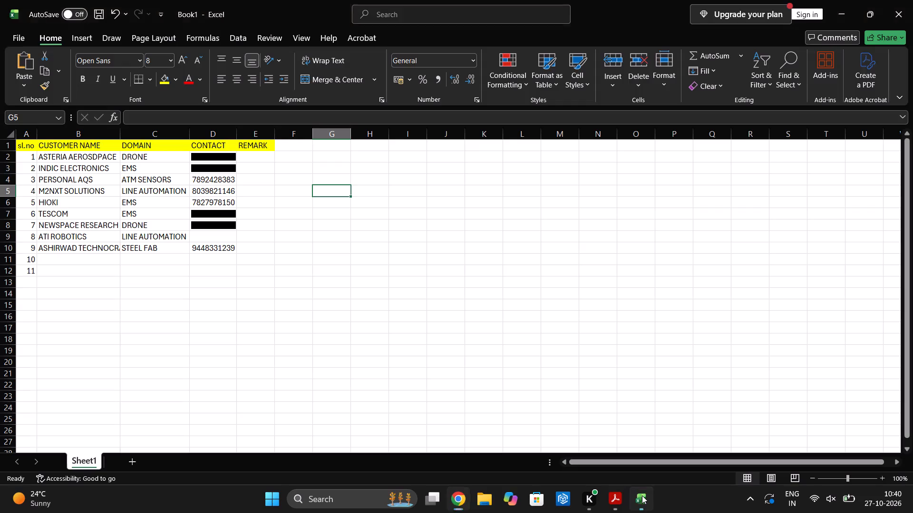
# Return to Chrome and replace the previous Google search with one for edall systems.
pyautogui.click(461, 503)
pyautogui.click(224, 70)
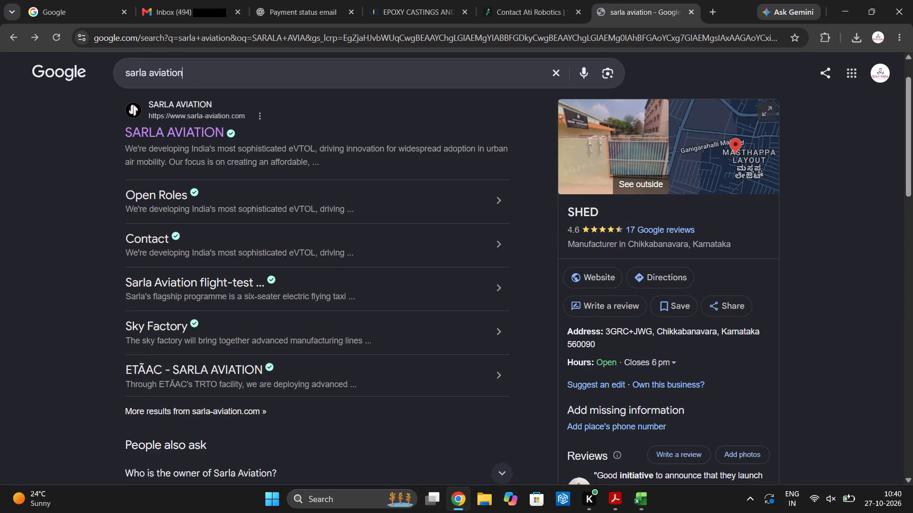
pyautogui.press('BackSpace')
pyautogui.press('BackSpace')
pyautogui.press('BackSpace')
pyautogui.press('BackSpace')
pyautogui.press('BackSpace')
pyautogui.press('BackSpace')
pyautogui.press('BackSpace')
pyautogui.press('BackSpace')
pyautogui.press('BackSpace')
pyautogui.press('BackSpace')
pyautogui.press('BackSpace')
pyautogui.press('BackSpace')
pyautogui.press('BackSpace')
pyautogui.press('BackSpace')
pyautogui.press('BackSpace')
pyautogui.press('BackSpace')
pyautogui.press('BackSpace')
pyautogui.press('BackSpace')
pyautogui.press('BackSpace')
pyautogui.press('BackSpace')
pyautogui.write('EDALL')
pyautogui.press('space')
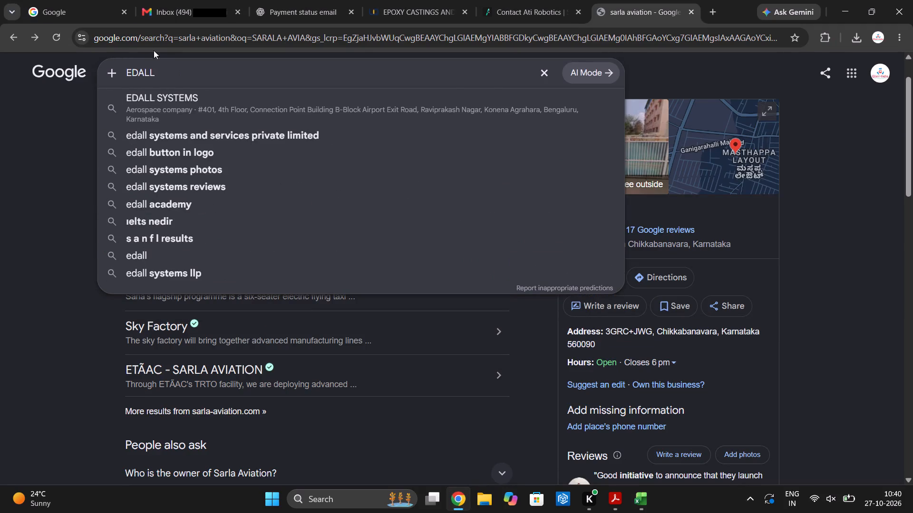
pyautogui.click(153, 102)
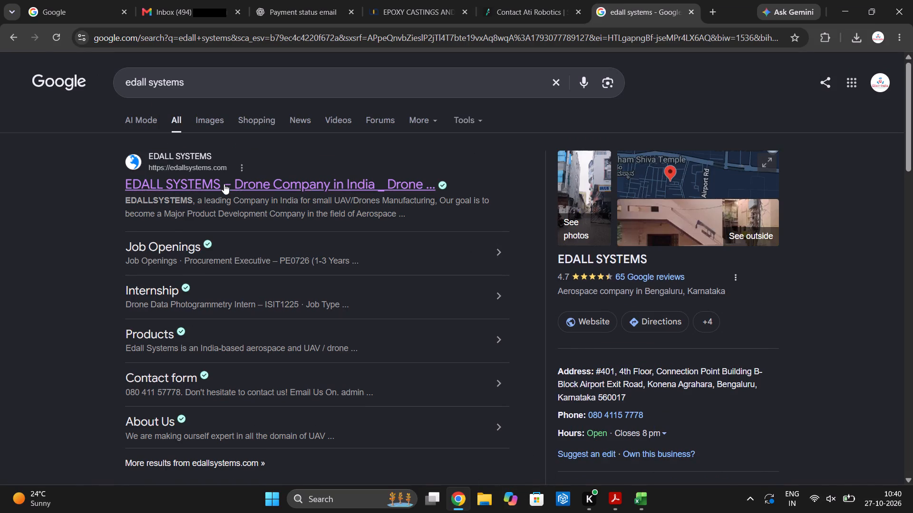
# Open the Edall Systems website from the search results and find the office contact details in its footer.
pyautogui.click(244, 179)
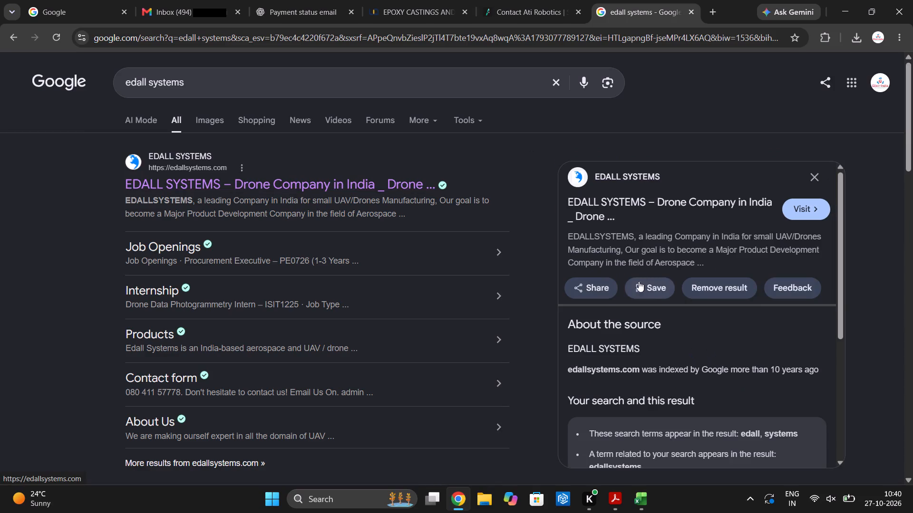
pyautogui.click(260, 178)
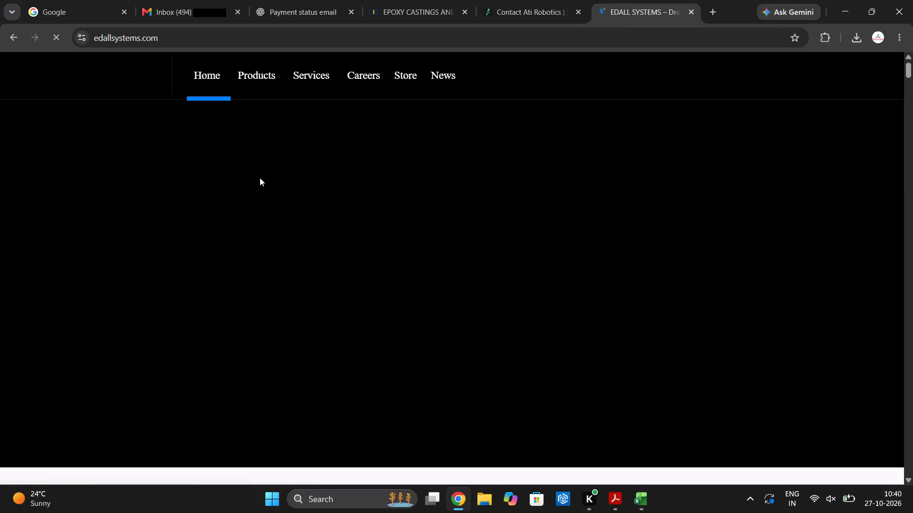
pyautogui.scroll(-4, 407, 236)
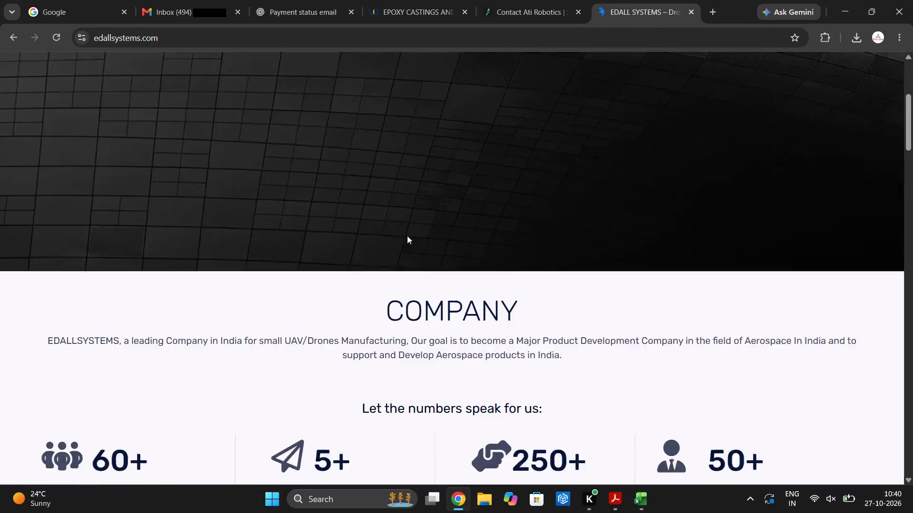
pyautogui.scroll(-16, 407, 236)
pyautogui.scroll(-6, 407, 236)
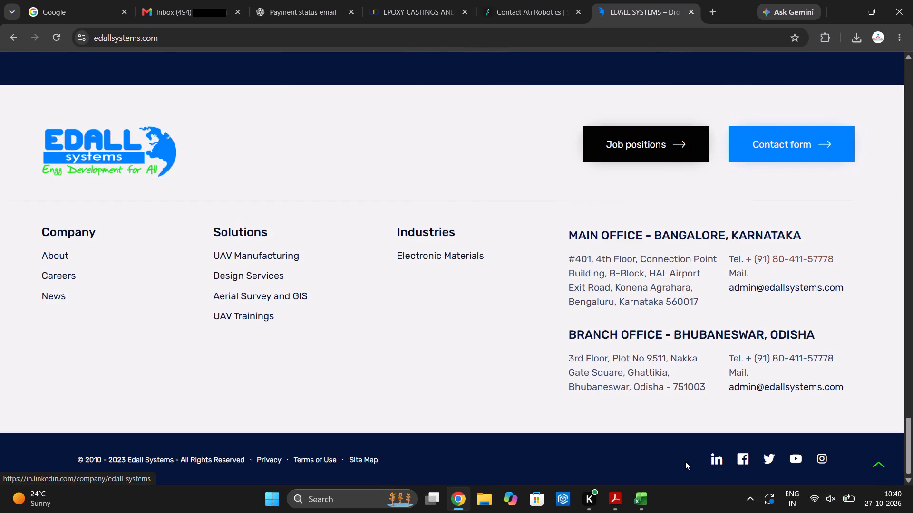
# Switch to Excel and enter customer EDALL SYSTEMS with domain DRONE in row 11 of the customer list.
pyautogui.moveTo(657, 507); pyautogui.dragTo(656, 507)
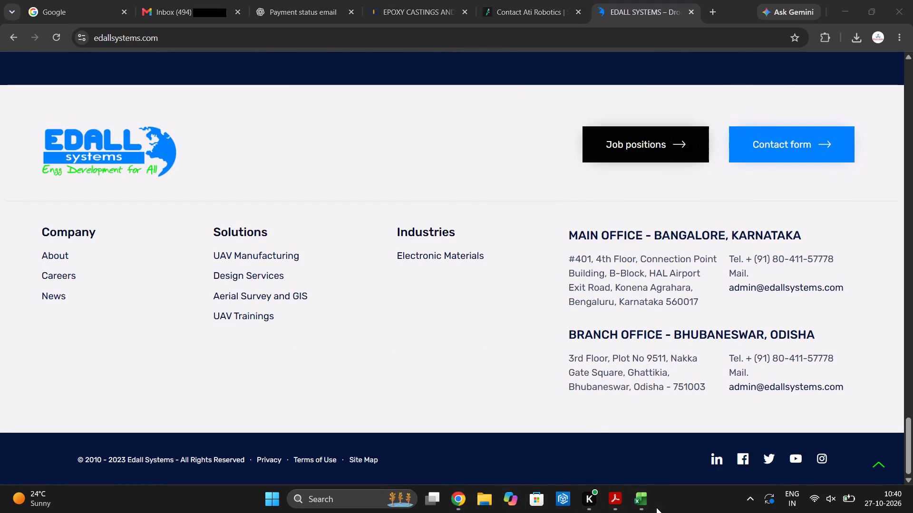
pyautogui.moveTo(656, 507); pyautogui.dragTo(648, 505)
pyautogui.click(648, 505)
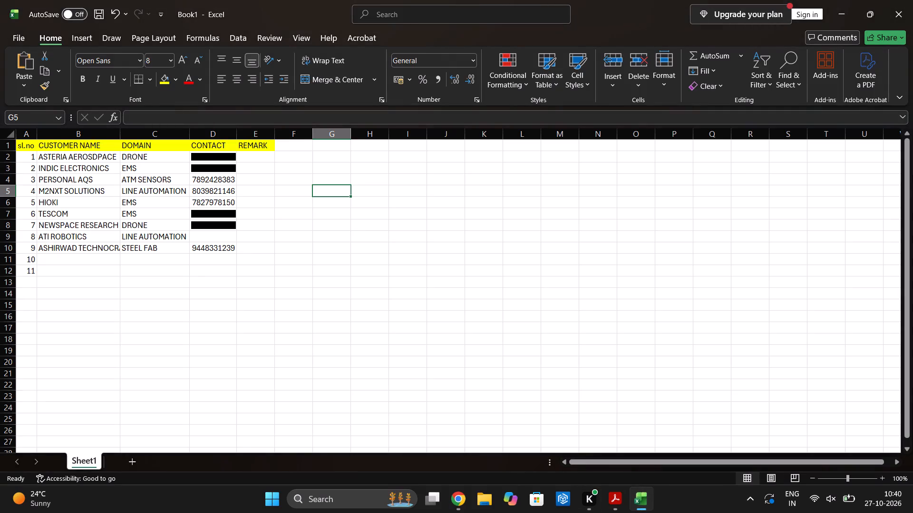
pyautogui.click(49, 255)
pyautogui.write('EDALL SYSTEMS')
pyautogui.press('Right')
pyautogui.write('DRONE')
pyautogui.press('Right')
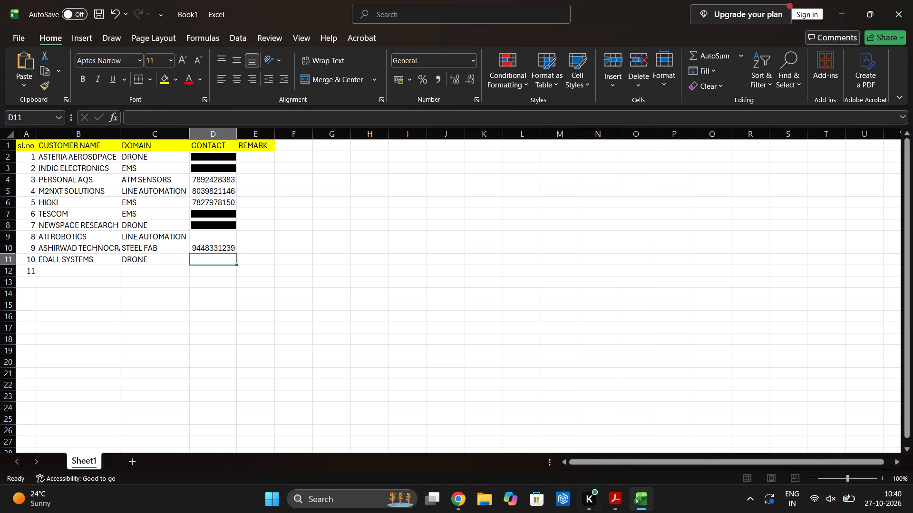
# Switch to Chrome and check the main office telephone number in the Edall Systems website footer.
pyautogui.click(452, 502)
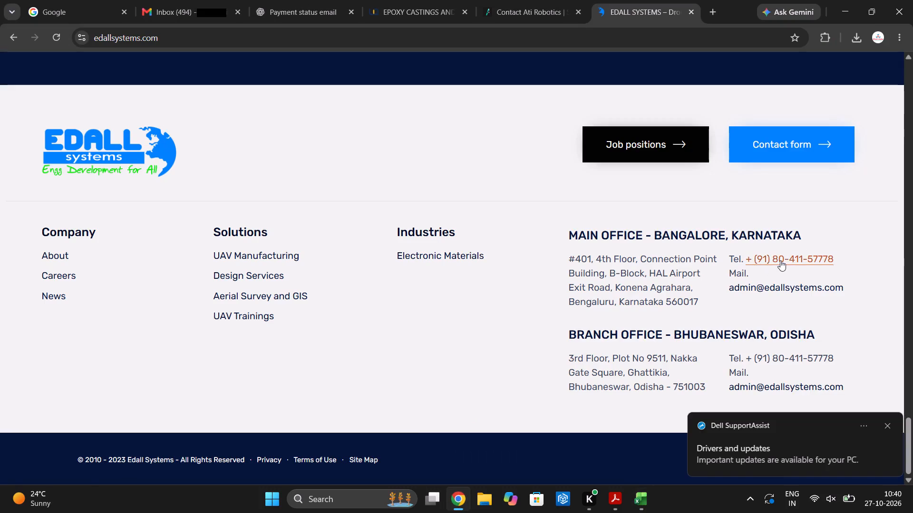
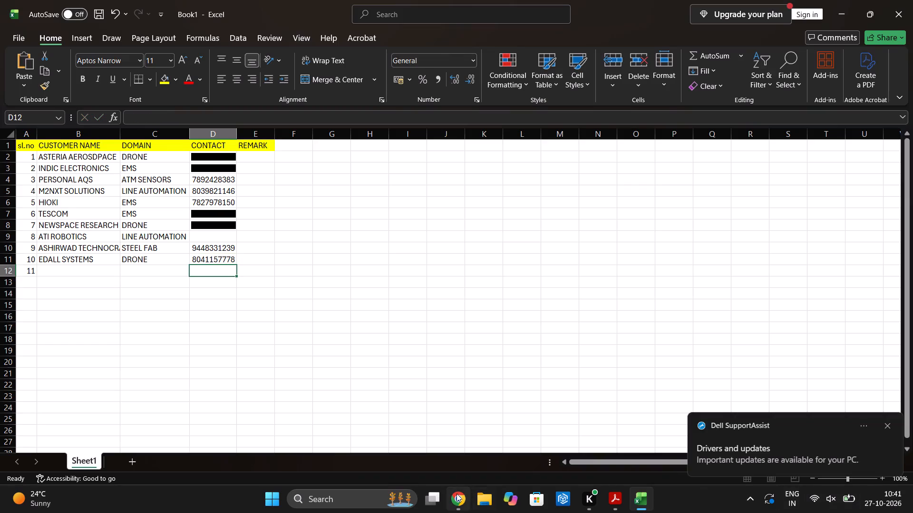
# Switch back to Chrome, where the Edall Systems website is open.
pyautogui.click(456, 494)
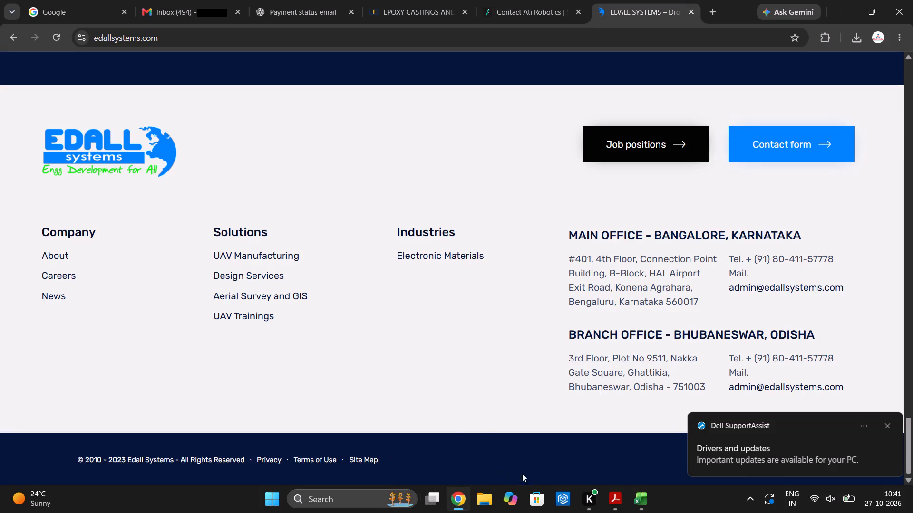
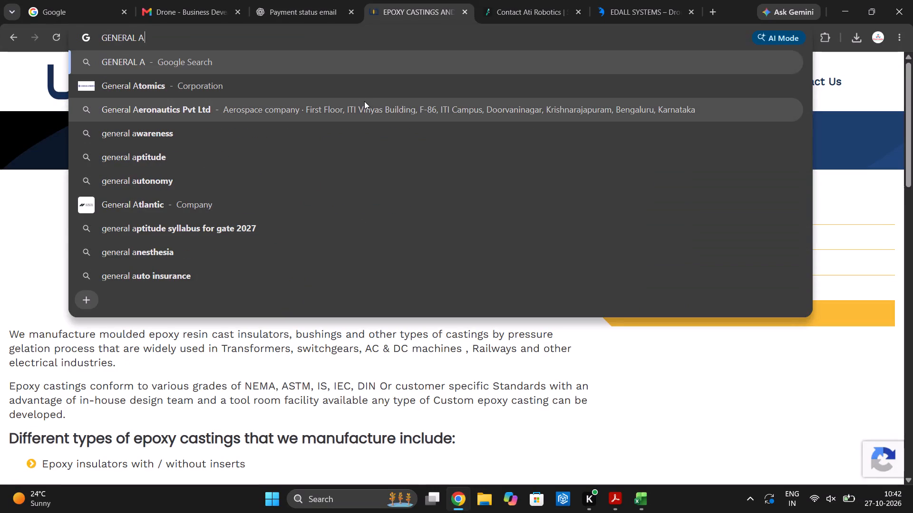
pyautogui.click(335, 110)
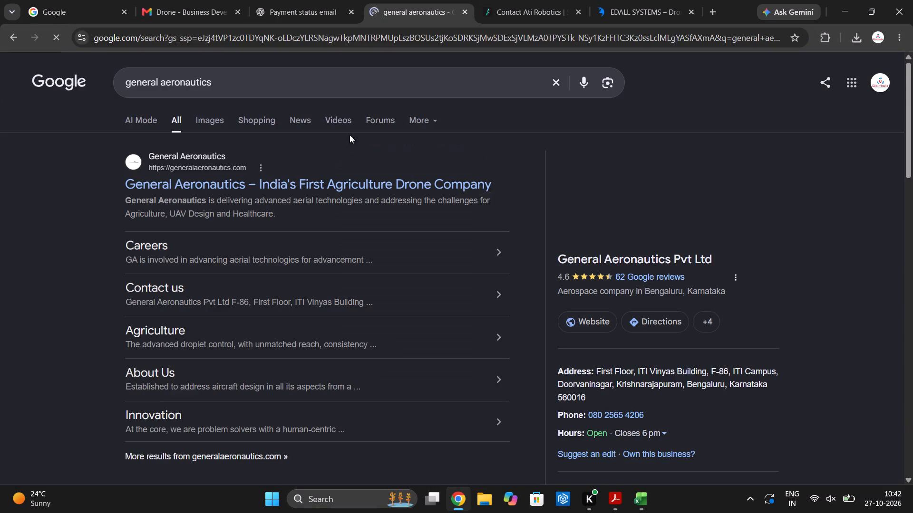
pyautogui.click(238, 190)
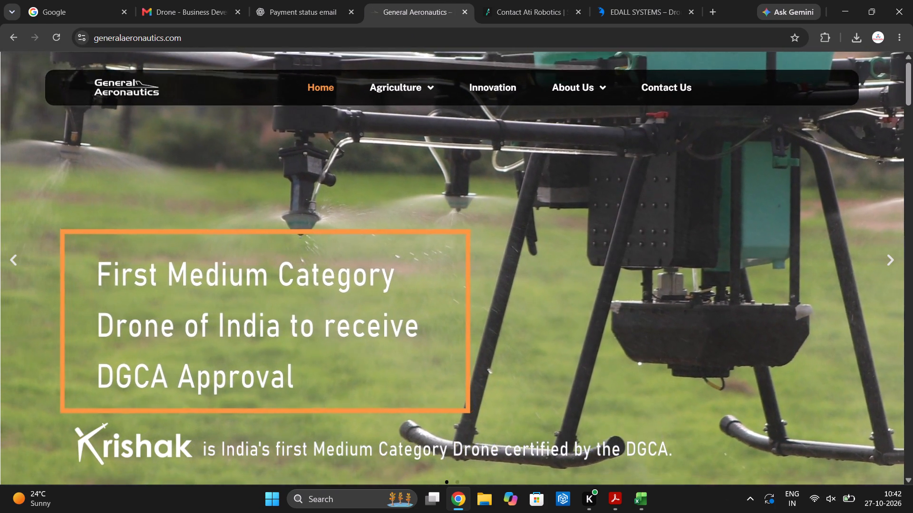
# Look through the General Aeronautics home page down to its footer for the company's business areas and contact information.
pyautogui.scroll(-1, 509, 227)
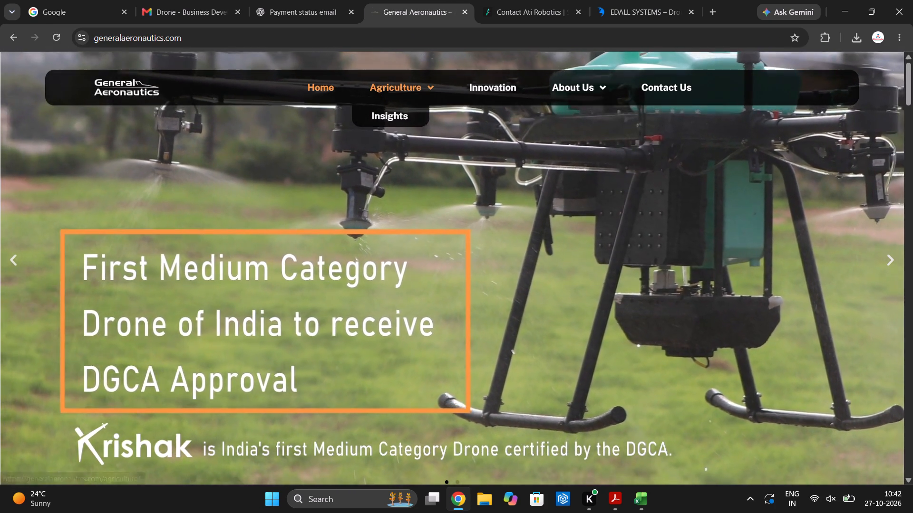
pyautogui.scroll(-10, 509, 227)
pyautogui.scroll(1, 509, 227)
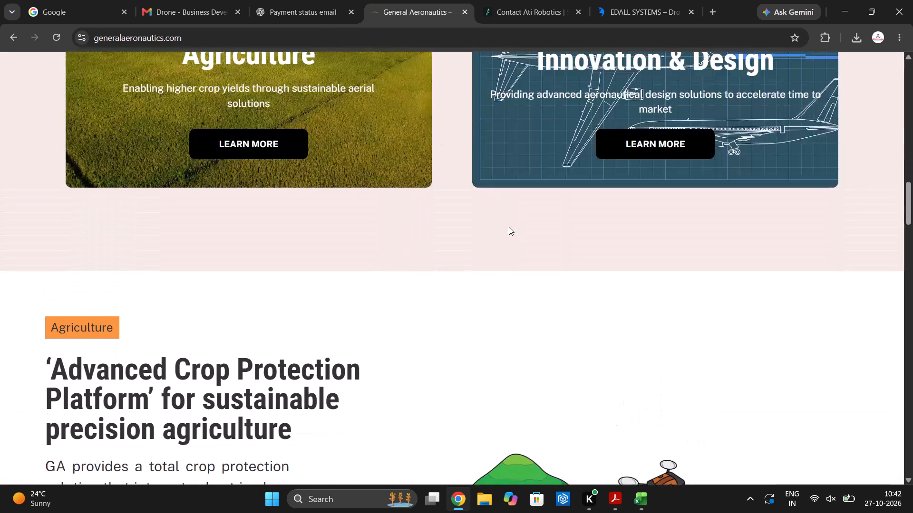
pyautogui.scroll(2, 509, 227)
pyautogui.scroll(-8, 509, 227)
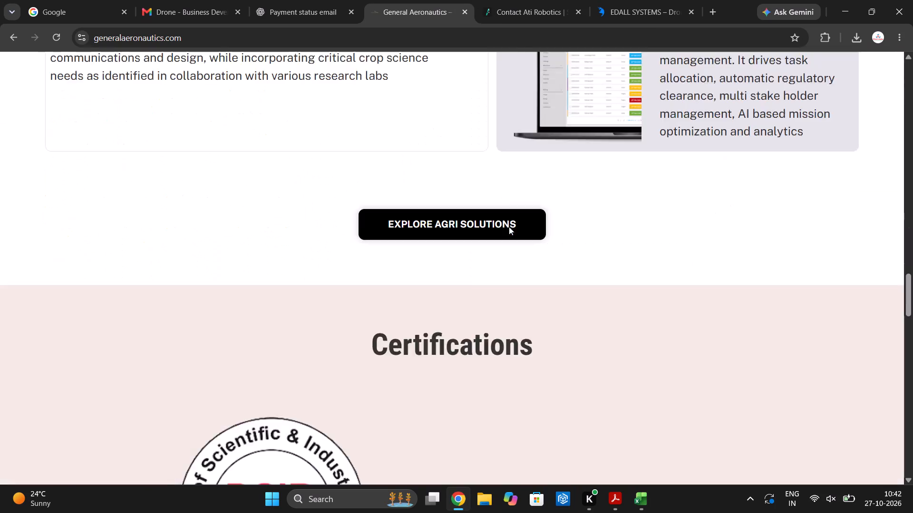
pyautogui.scroll(-1, 509, 227)
pyautogui.scroll(5, 509, 227)
pyautogui.scroll(-1, 509, 227)
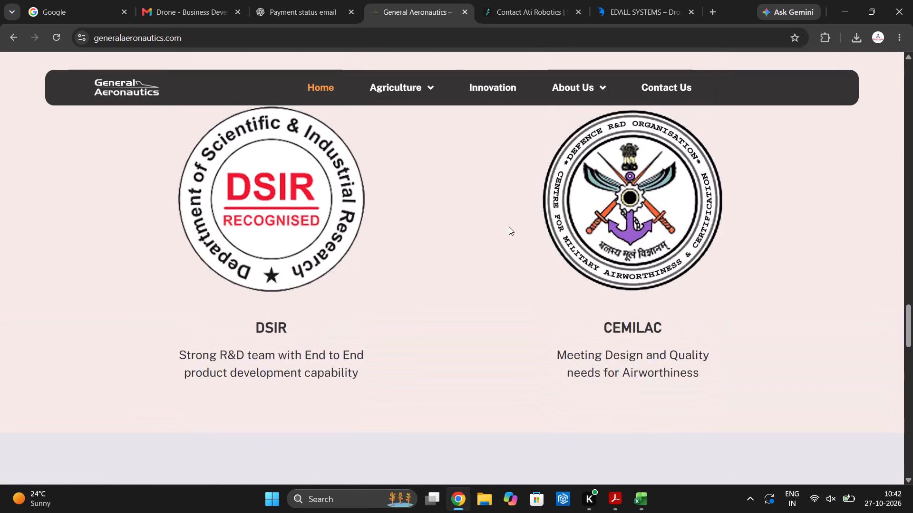
pyautogui.scroll(-2, 509, 227)
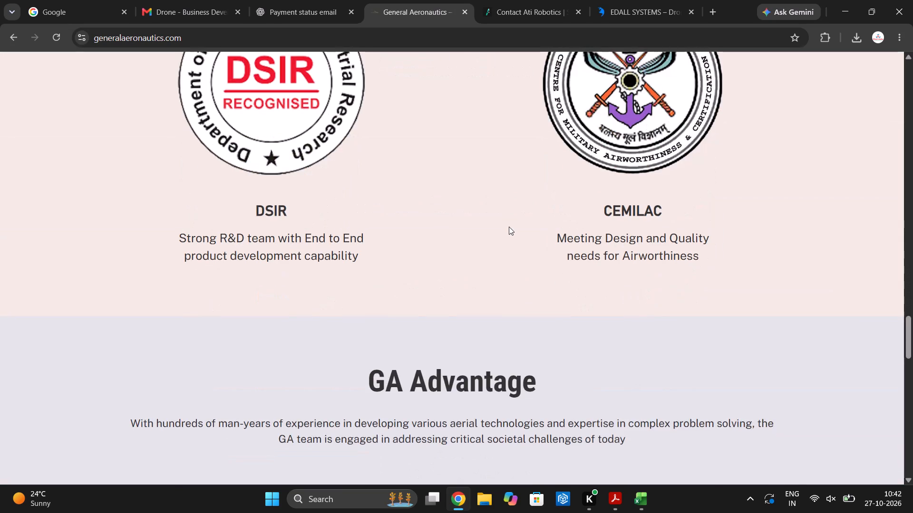
pyautogui.scroll(-7, 509, 227)
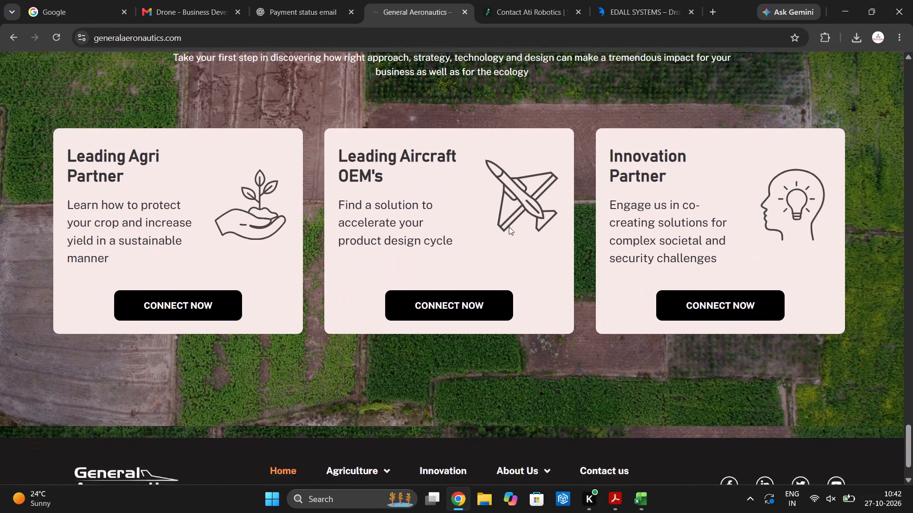
pyautogui.scroll(-3, 509, 227)
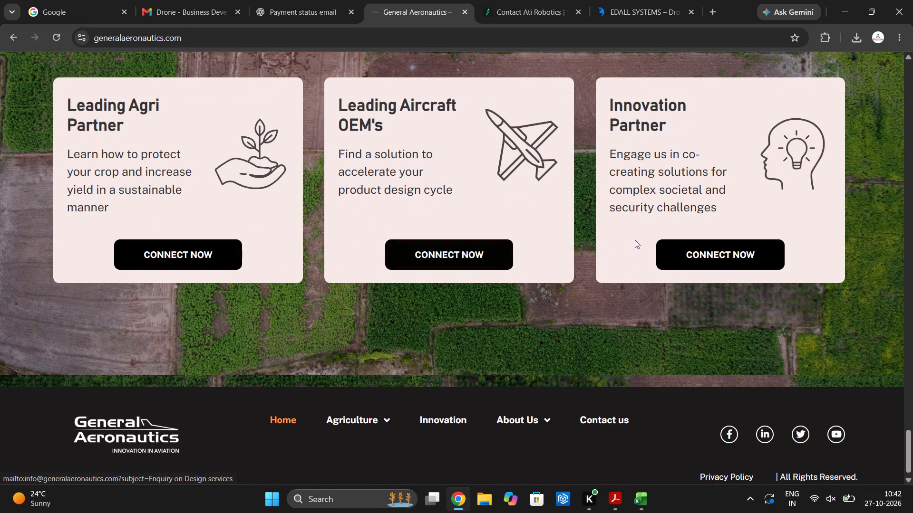
pyautogui.scroll(-3, 564, 276)
# Open the General Aeronautics contact page and find the phone number and corporate headquarters details.
pyautogui.click(611, 410)
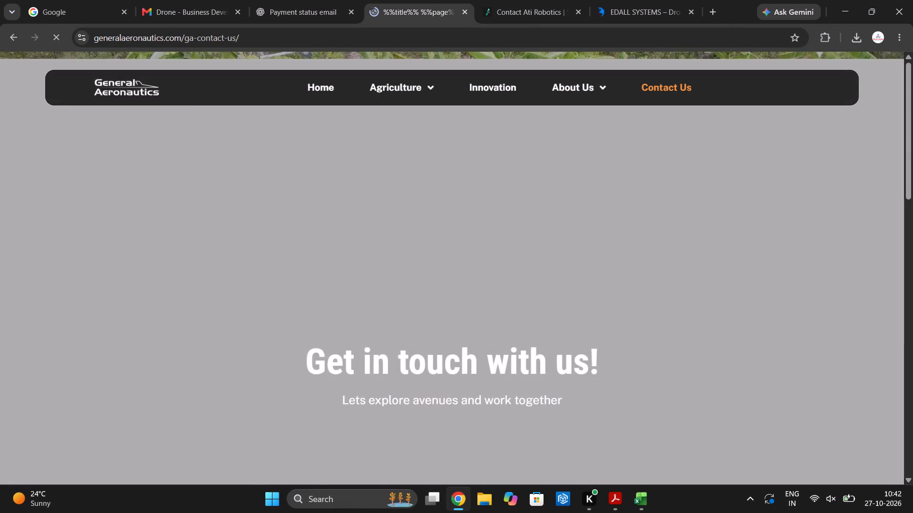
pyautogui.scroll(-5, 447, 382)
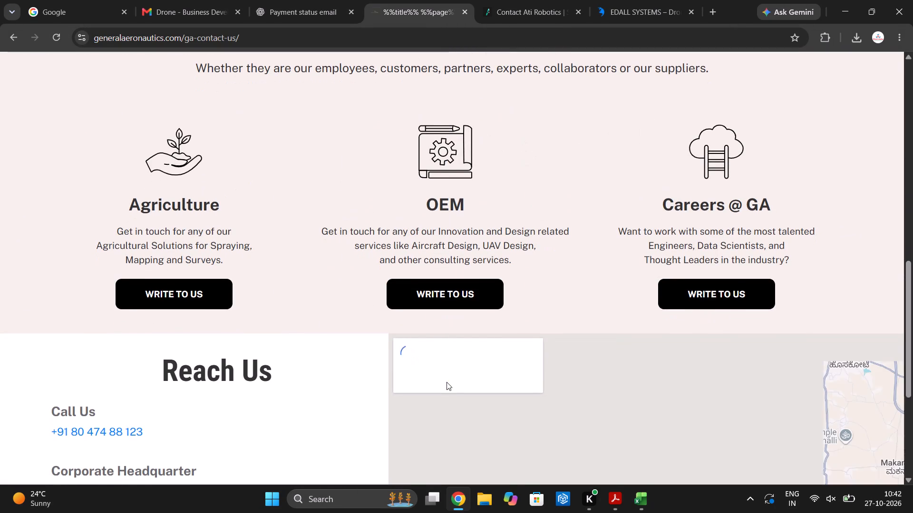
pyautogui.scroll(-1, 447, 382)
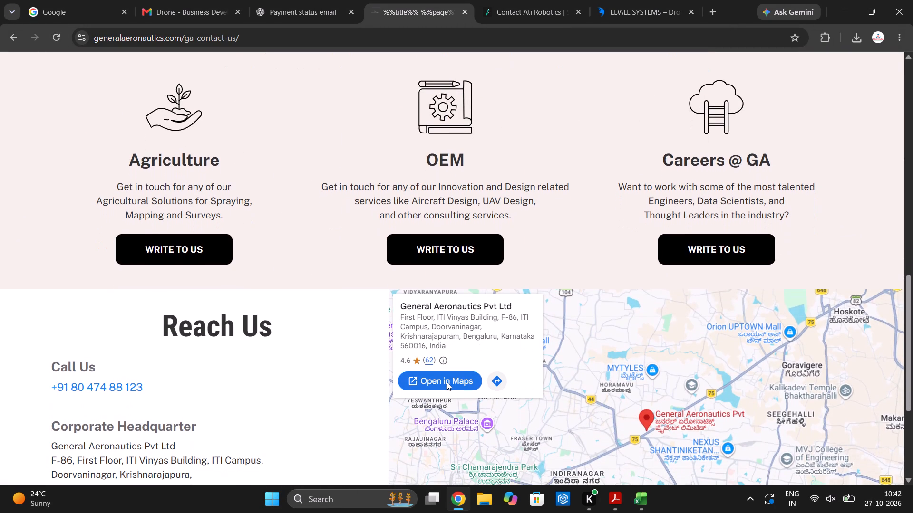
pyautogui.scroll(-1, 447, 382)
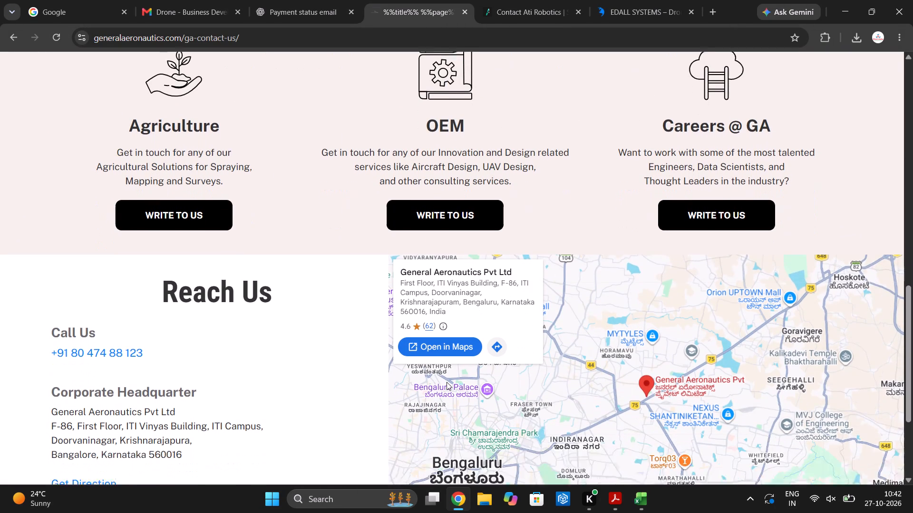
pyautogui.scroll(-2, 447, 382)
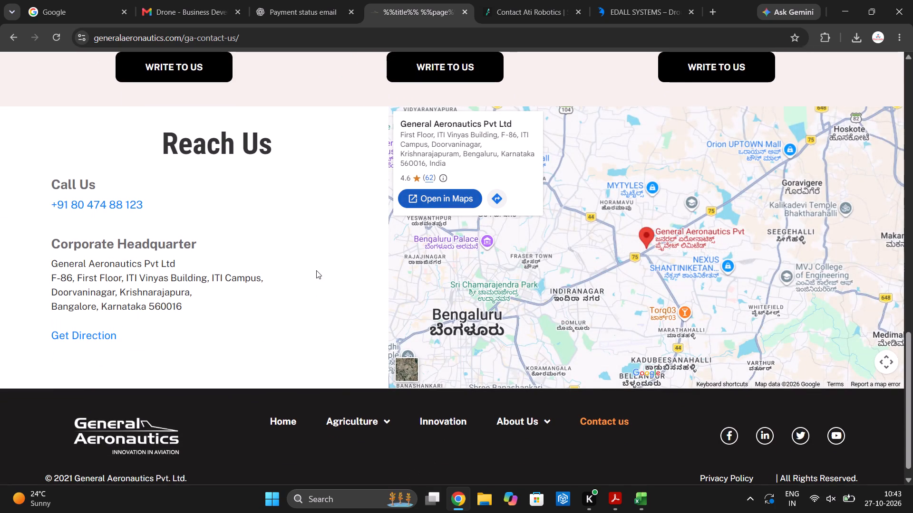
# Switch to Excel and enter customer GENERAL AERONAUTICS with domain DRONE in row 12 of the customer list.
pyautogui.click(646, 501)
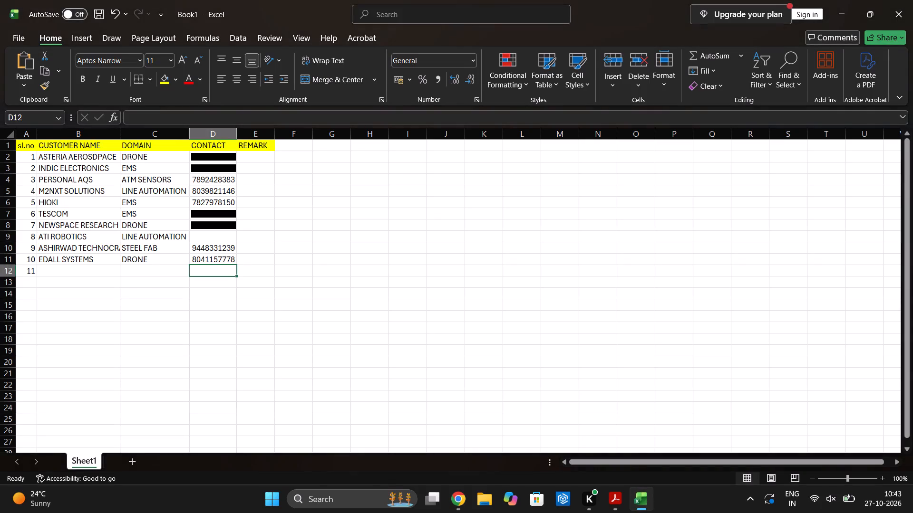
pyautogui.click(66, 272)
pyautogui.write('GENERAL AERONAUTIV')
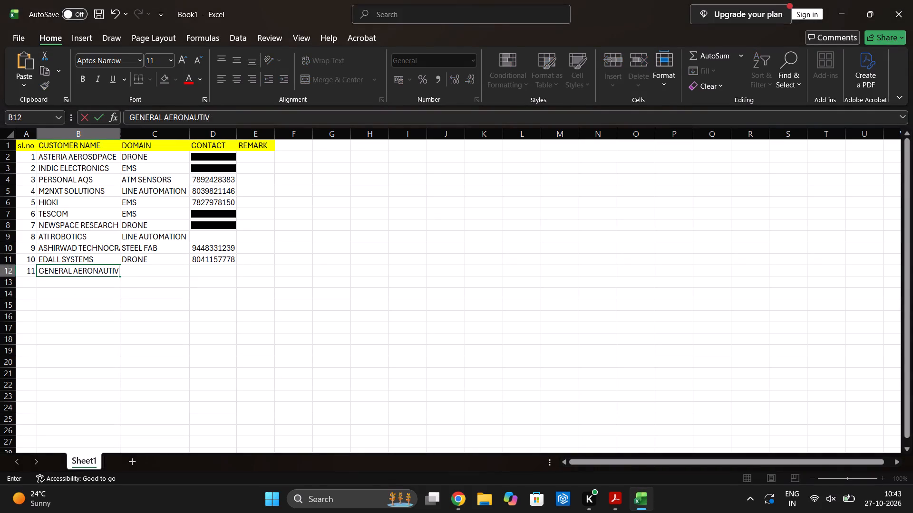
pyautogui.press('BackSpace')
pyautogui.write('CS')
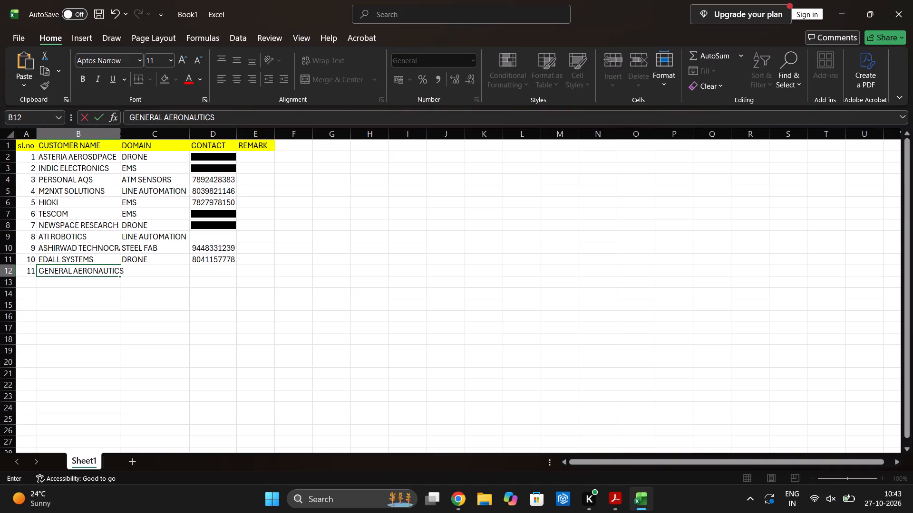
pyautogui.press('Right')
pyautogui.press('d')
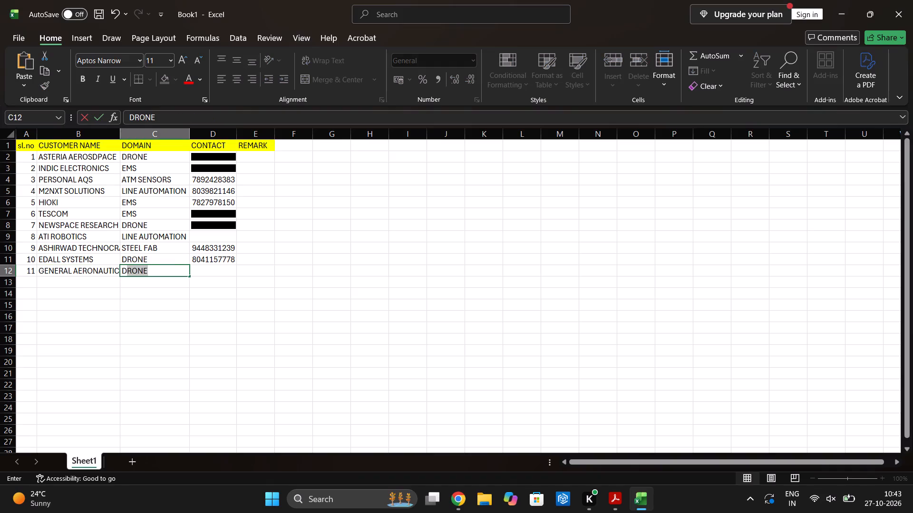
pyautogui.press('Tab')
# Auto-fit the width of the CUSTOMER NAME column to its contents.
pyautogui.doubleClick(122, 131)
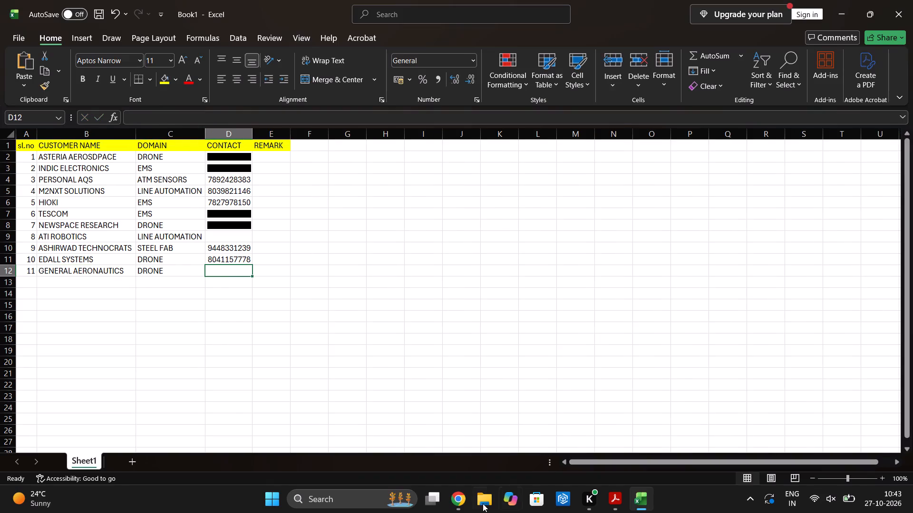
# Check General Aeronautics' phone number on its contact page in Chrome and enter it in Excel in the CONTACT cell of row 12.
pyautogui.click(454, 501)
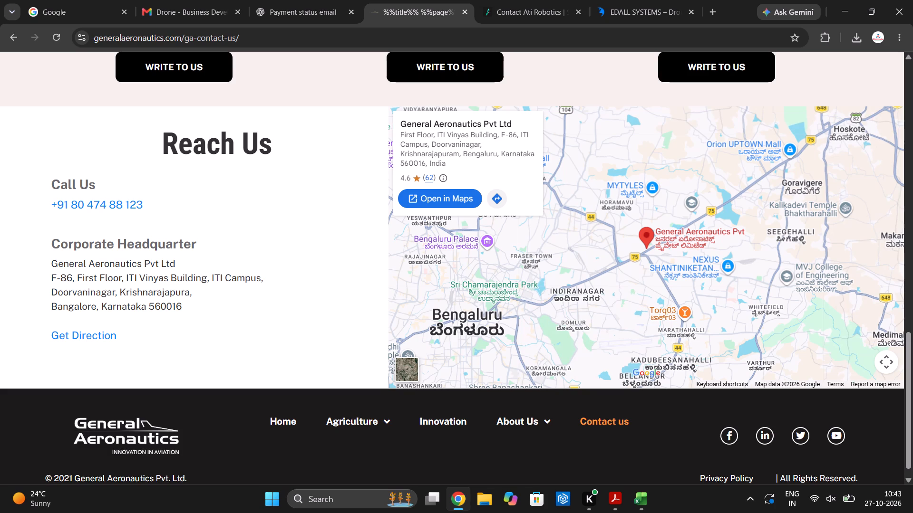
pyautogui.click(640, 499)
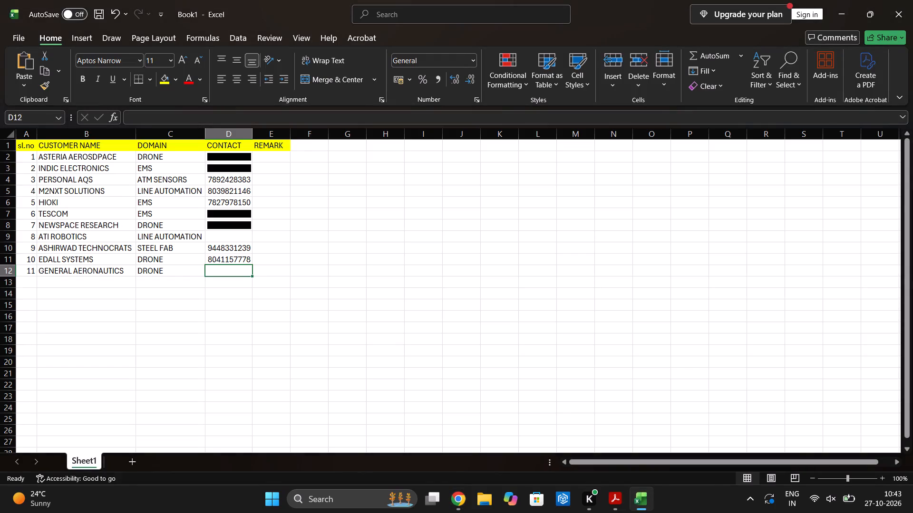
pyautogui.write('80')
pyautogui.write('474')
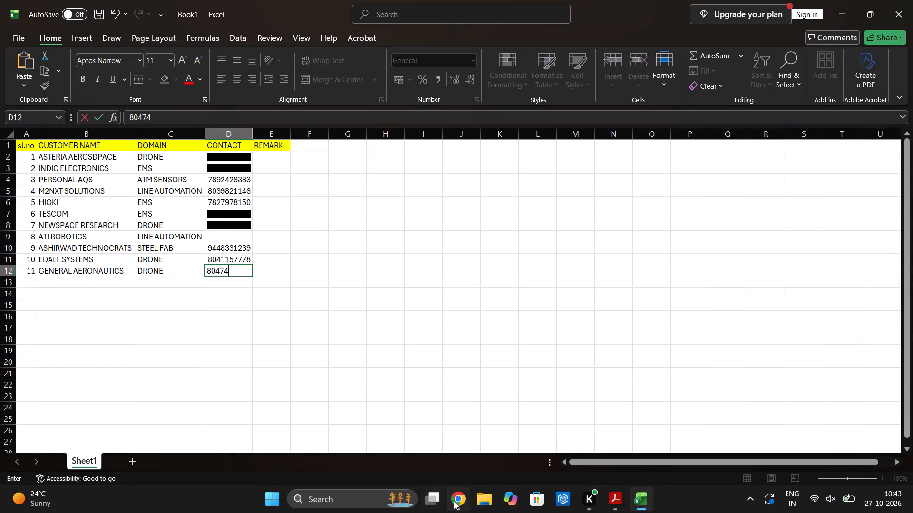
pyautogui.click(454, 501)
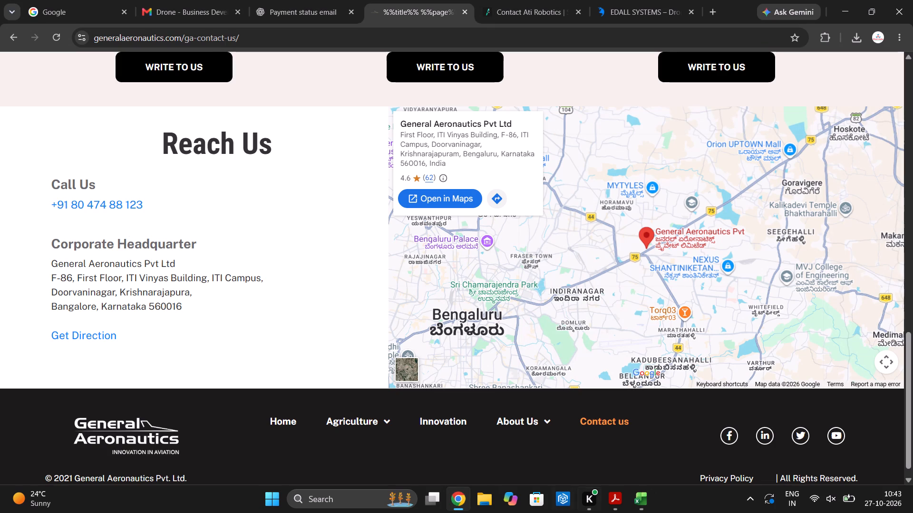
# Switch to Excel and complete General Aeronautics' phone number in the CONTACT cell of row 12.
pyautogui.click(639, 496)
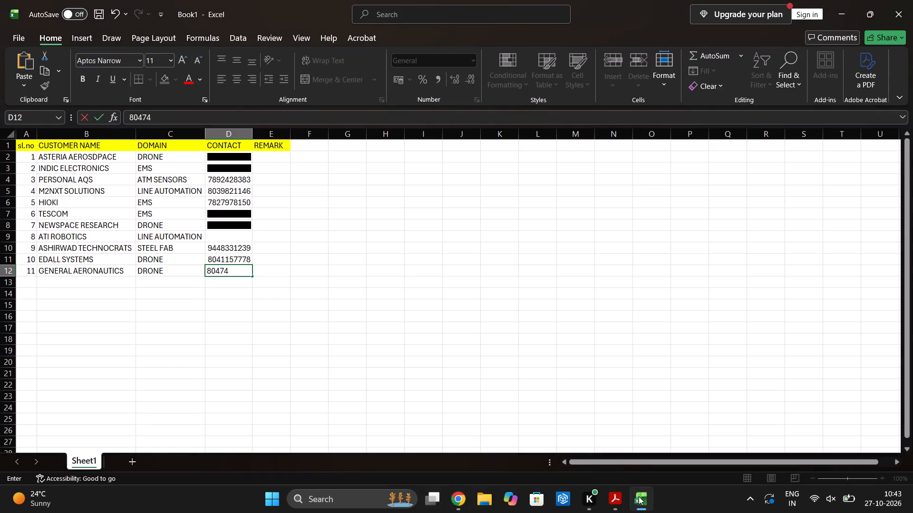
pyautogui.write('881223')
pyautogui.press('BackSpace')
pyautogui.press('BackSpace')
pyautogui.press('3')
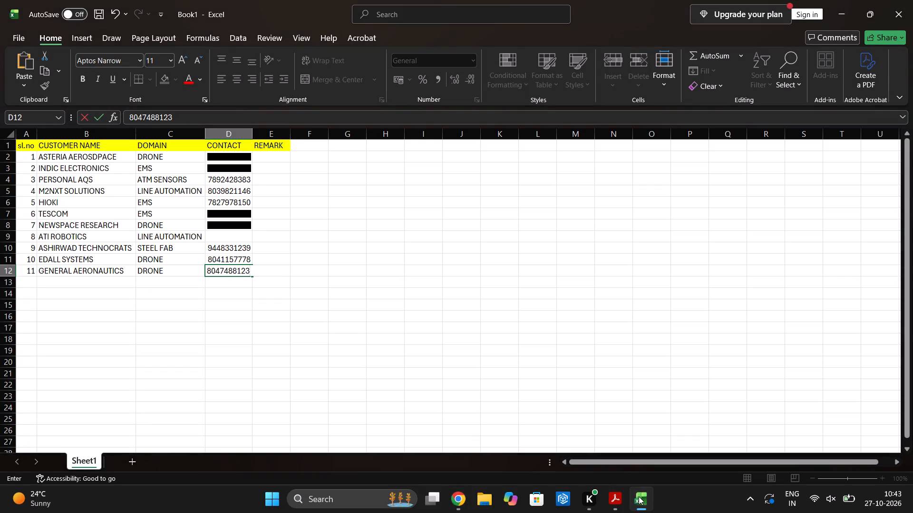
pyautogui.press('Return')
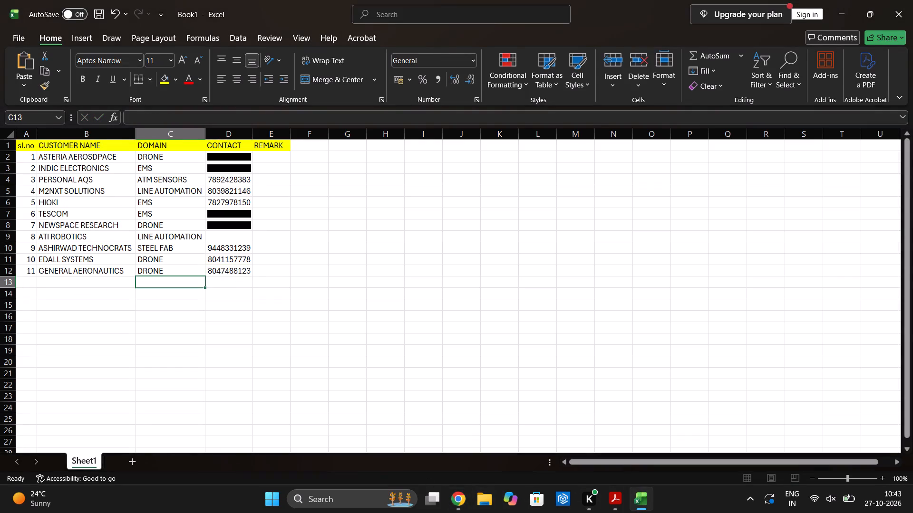
# Extend the serial number series in column A with 12 and 13 in rows 13 and 14, and open cell B13 for entry.
pyautogui.click(28, 280)
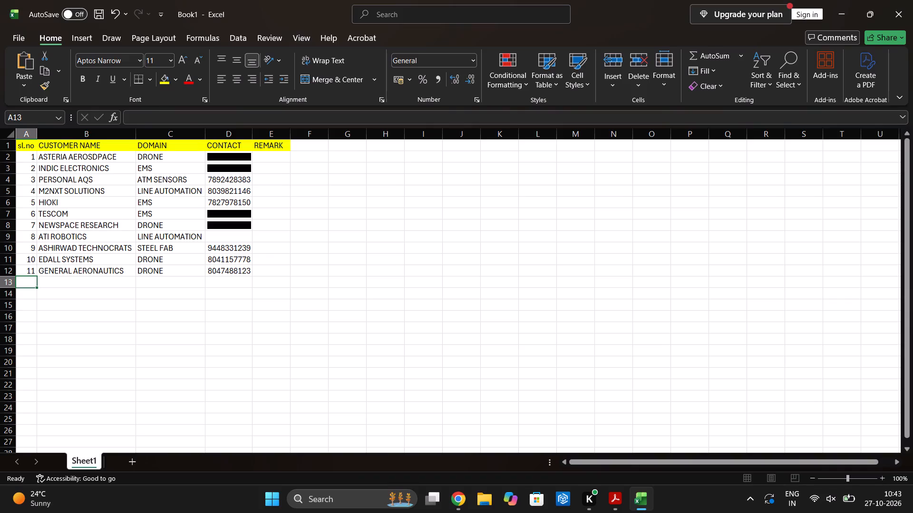
pyautogui.click(25, 266)
pyautogui.moveTo(37, 277); pyautogui.dragTo(33, 299)
pyautogui.doubleClick(50, 279)
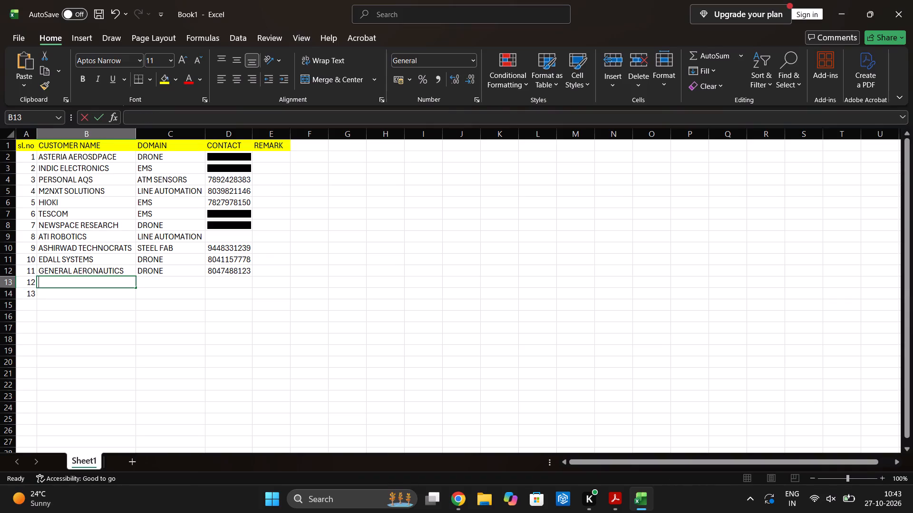
# Switch to Chrome, consult the emailed drone manufacturer list after General Aeronautics, and search Google for "paras aerospace" in the General Aeronautics tab.
pyautogui.click(463, 495)
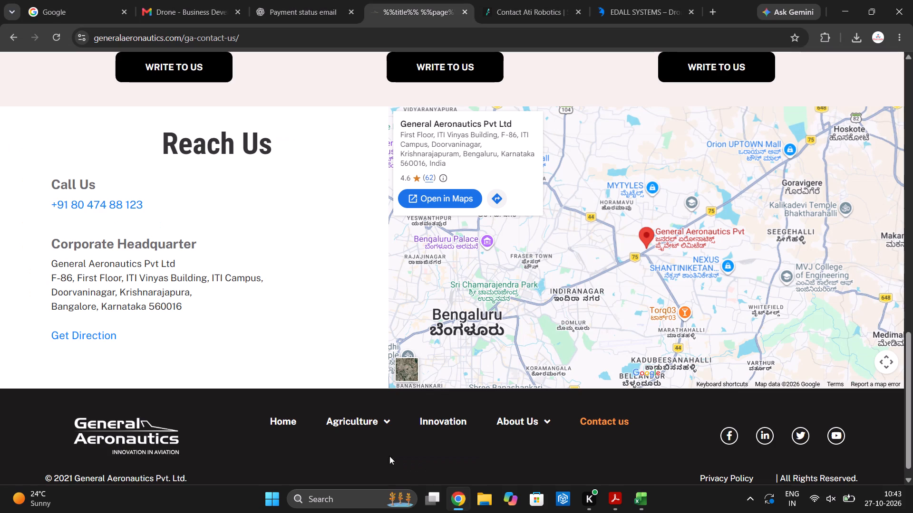
pyautogui.click(182, 0)
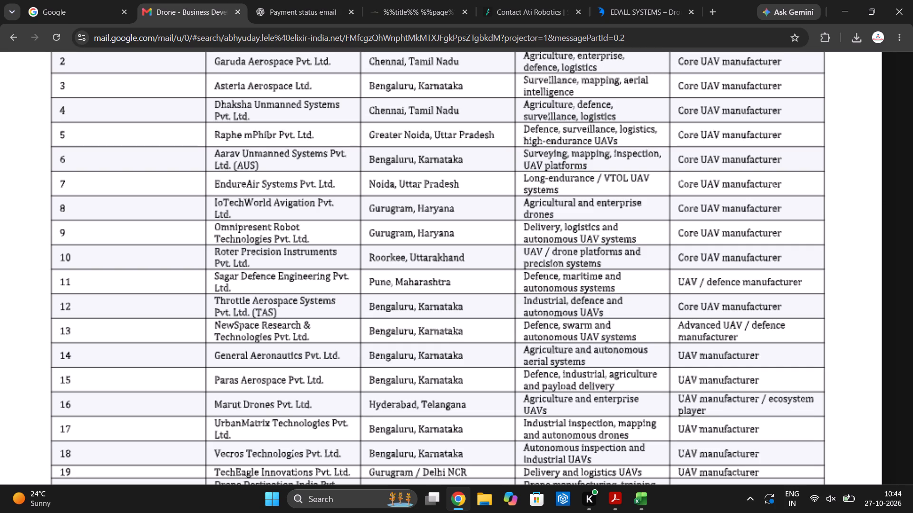
pyautogui.scroll(-1, 381, 372)
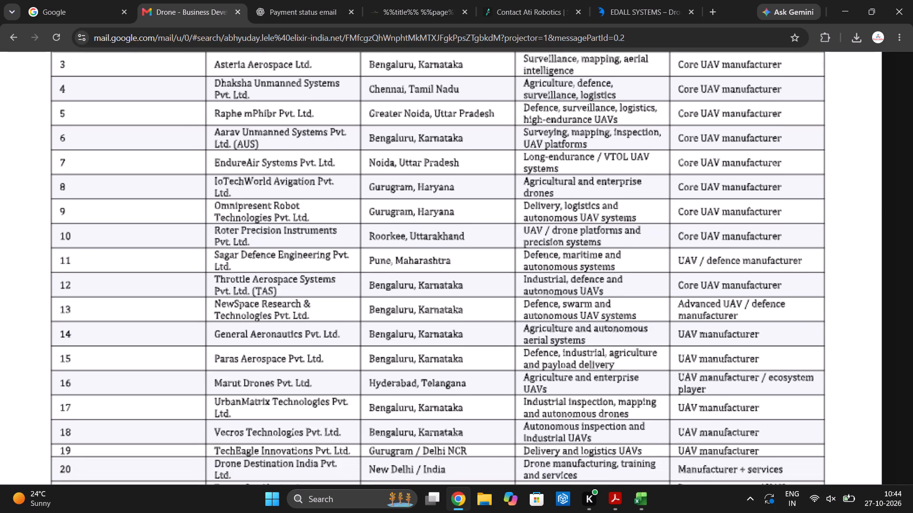
pyautogui.scroll(-1, 381, 372)
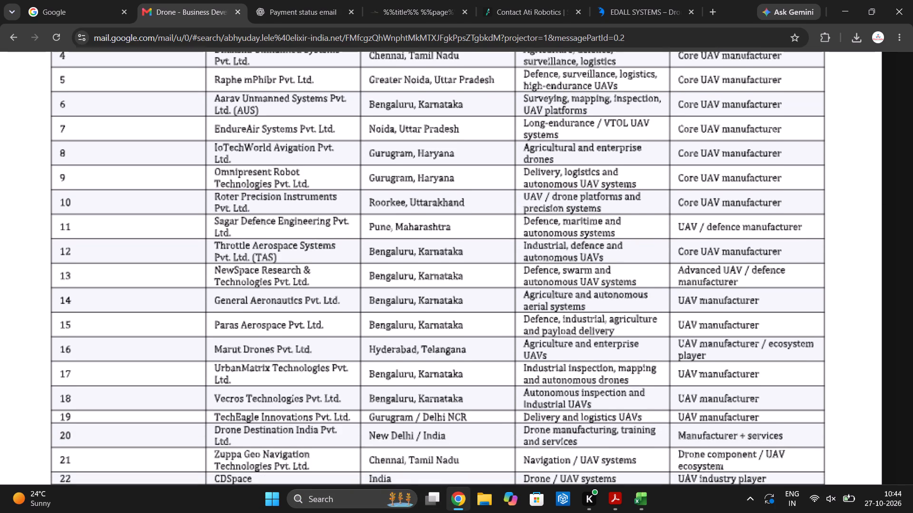
pyautogui.click(410, 4)
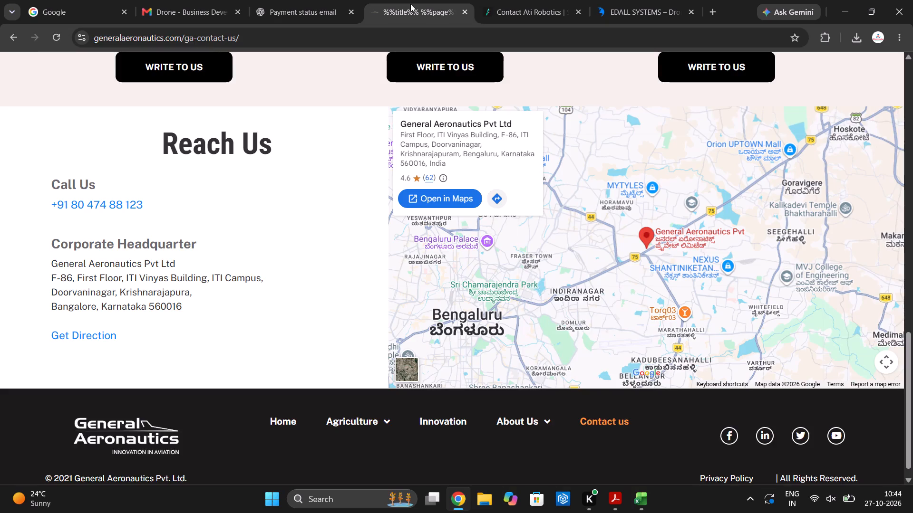
pyautogui.click(248, 34)
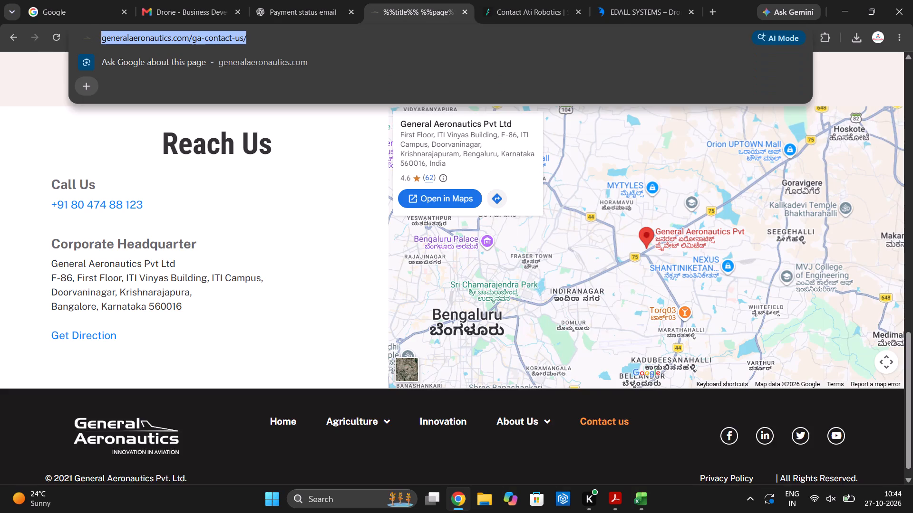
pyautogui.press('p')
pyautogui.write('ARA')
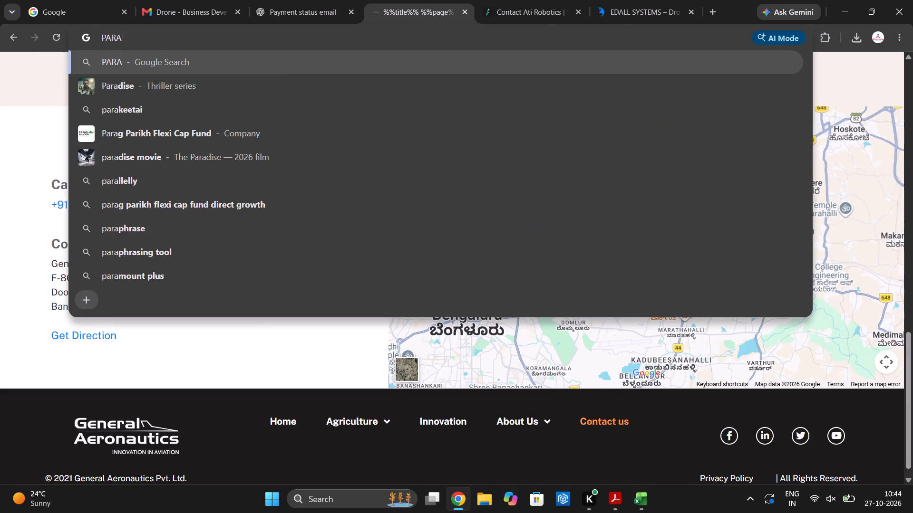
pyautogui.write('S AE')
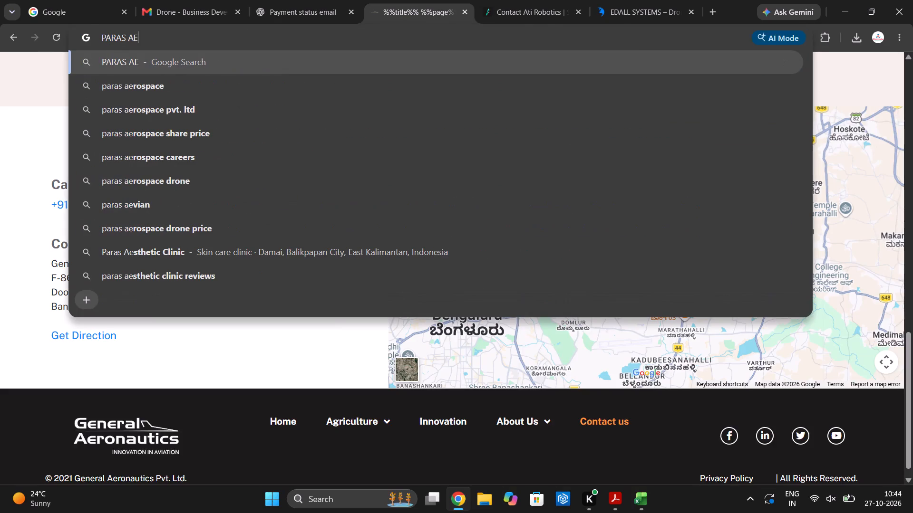
pyautogui.click(111, 91)
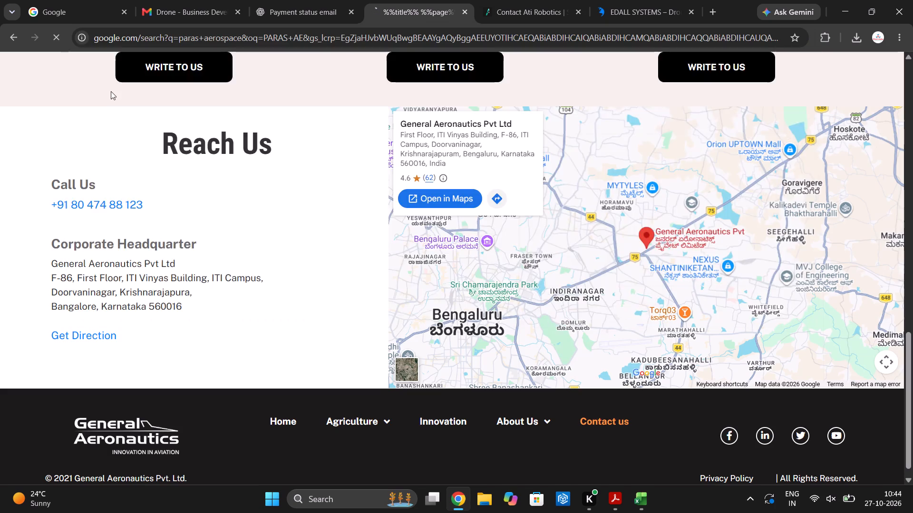
# Open the Paras Aerospace website from the search results and check its clients, service centres and contact details.
pyautogui.click(238, 183)
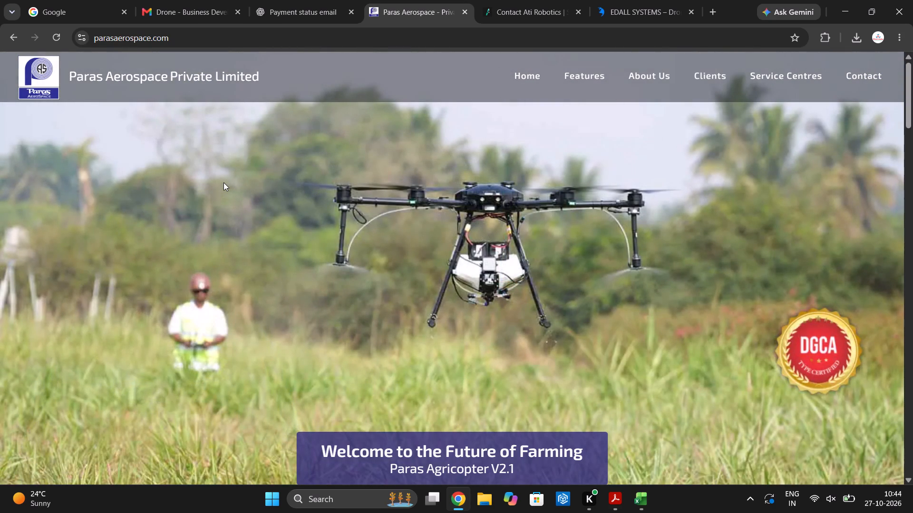
pyautogui.scroll(-4, 223, 182)
pyautogui.scroll(7, 223, 182)
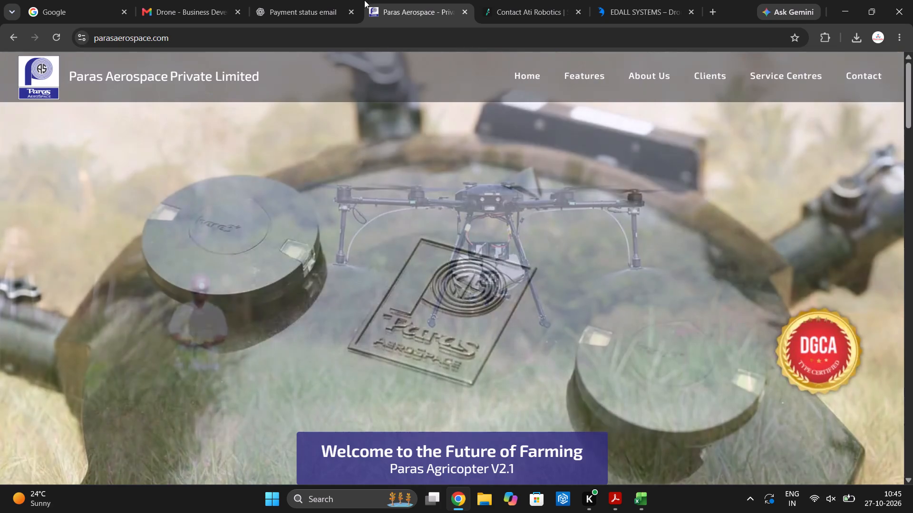
pyautogui.click(699, 71)
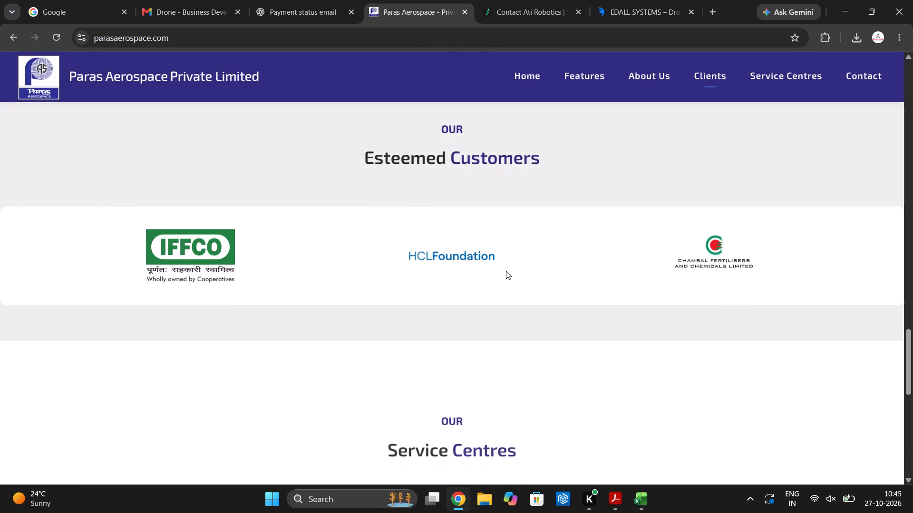
pyautogui.scroll(-3, 506, 271)
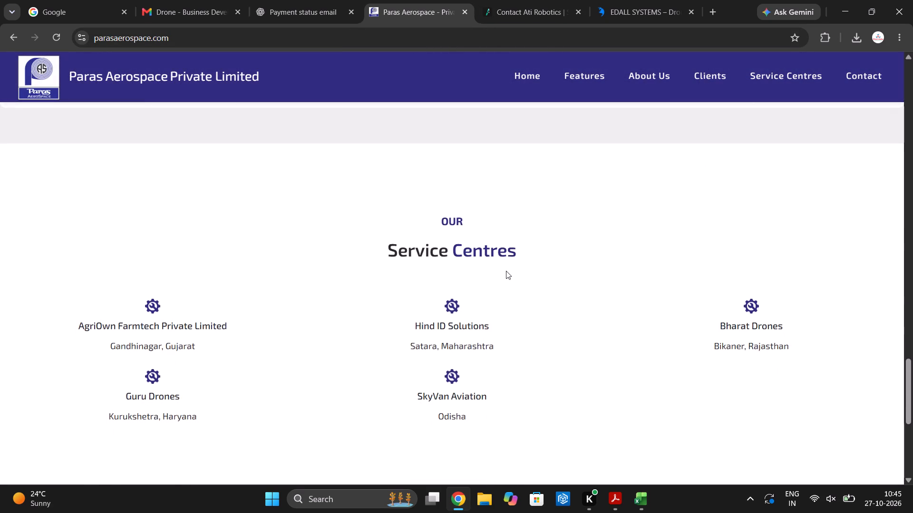
pyautogui.scroll(-1, 506, 271)
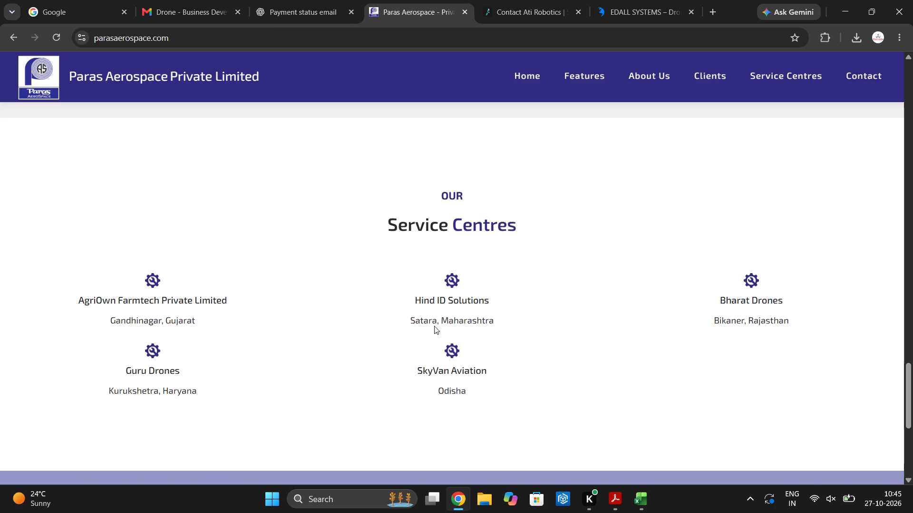
pyautogui.scroll(-6, 434, 326)
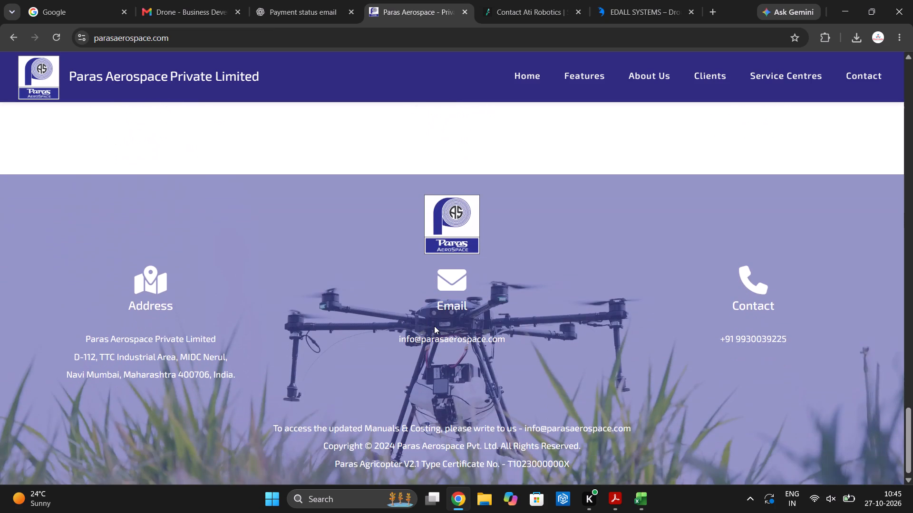
# Recheck the service centres and contact section on the Paras Aerospace website.
pyautogui.scroll(9, 202, 351)
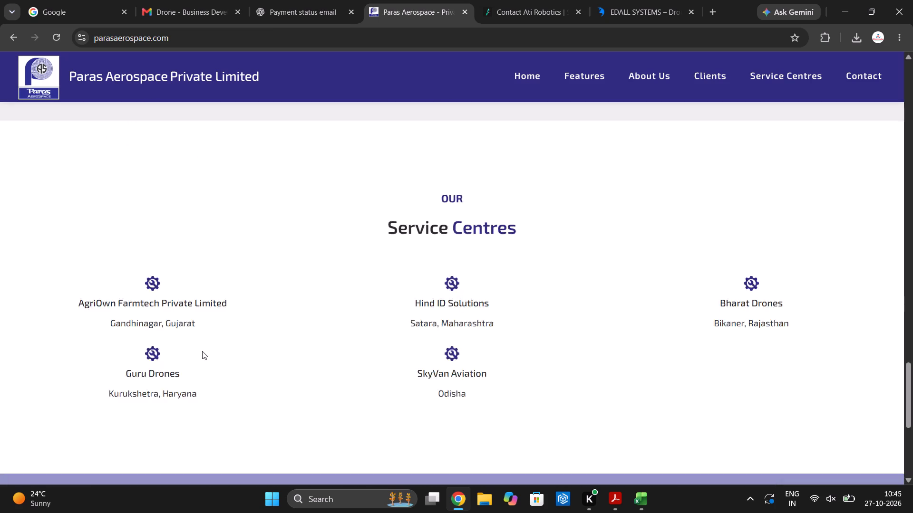
pyautogui.scroll(10, 202, 351)
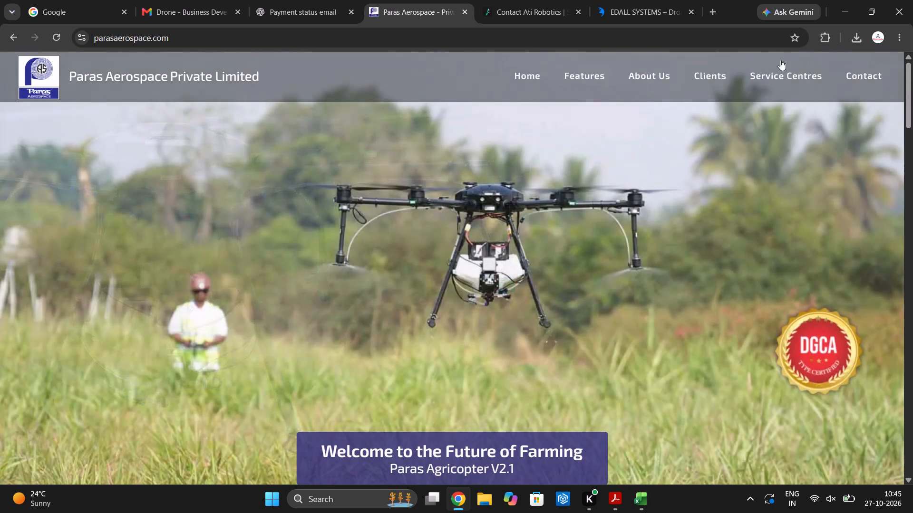
pyautogui.click(857, 81)
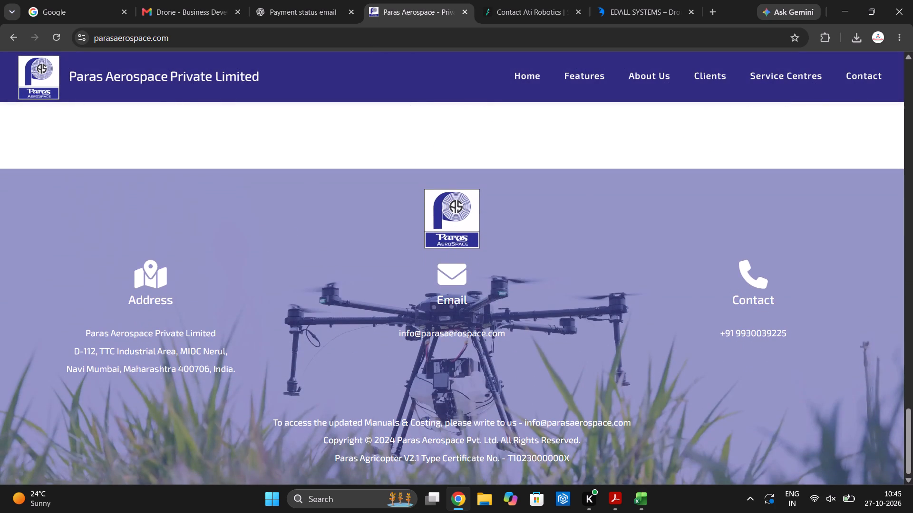
# Check the emailed drone company list for the next manufacturer and search Google for urban matrix technologies.
pyautogui.click(193, 0)
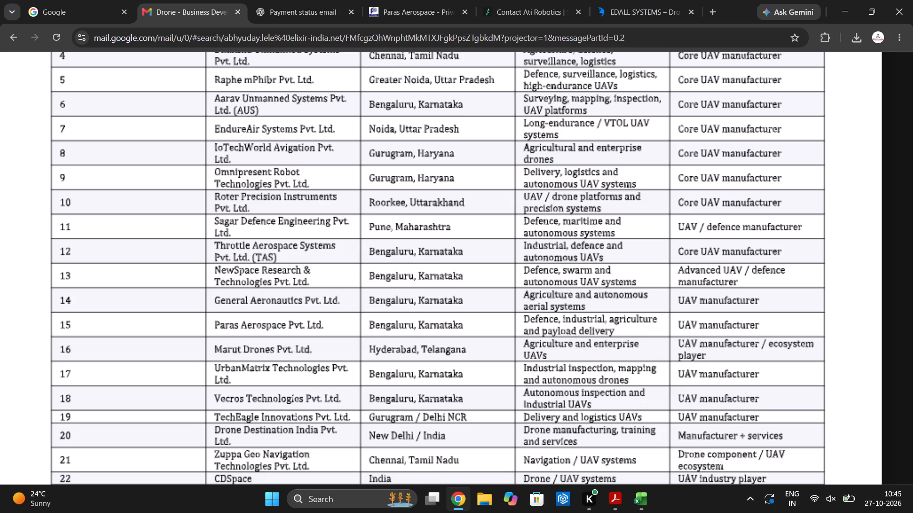
pyautogui.scroll(-1, 409, 373)
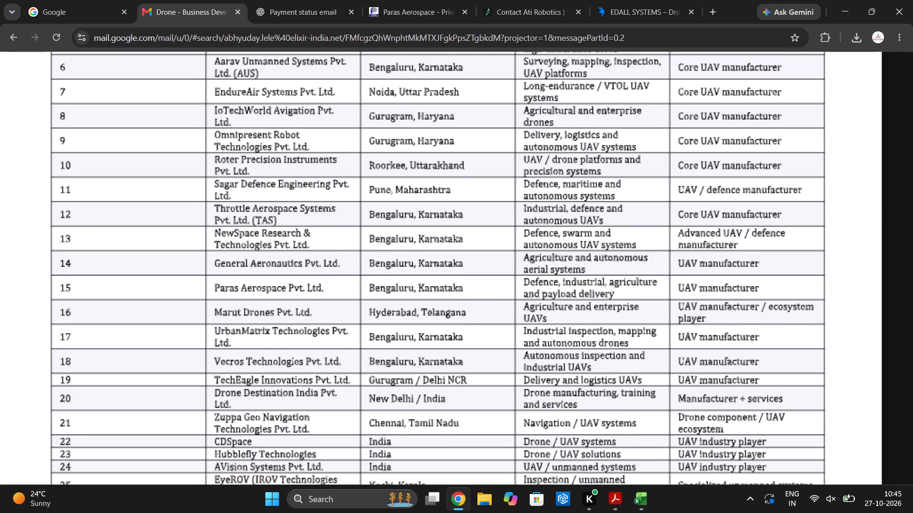
pyautogui.click(390, 0)
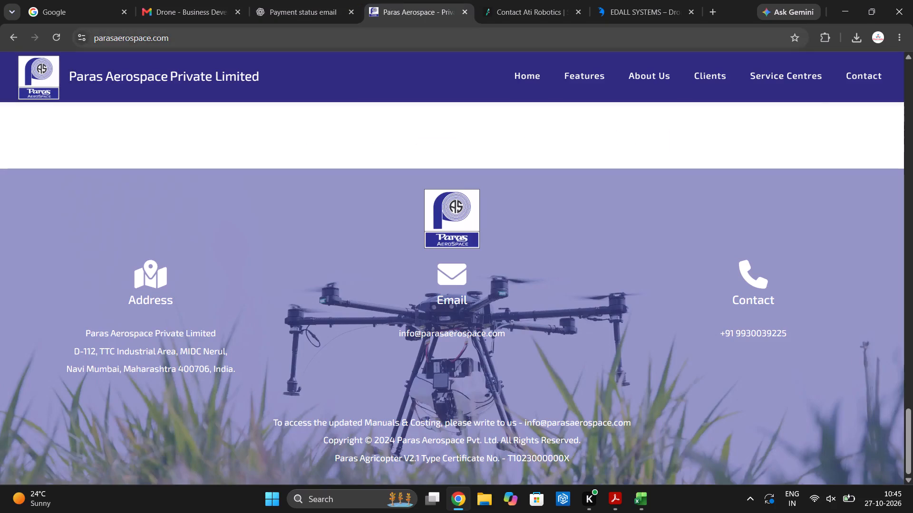
pyautogui.click(251, 37)
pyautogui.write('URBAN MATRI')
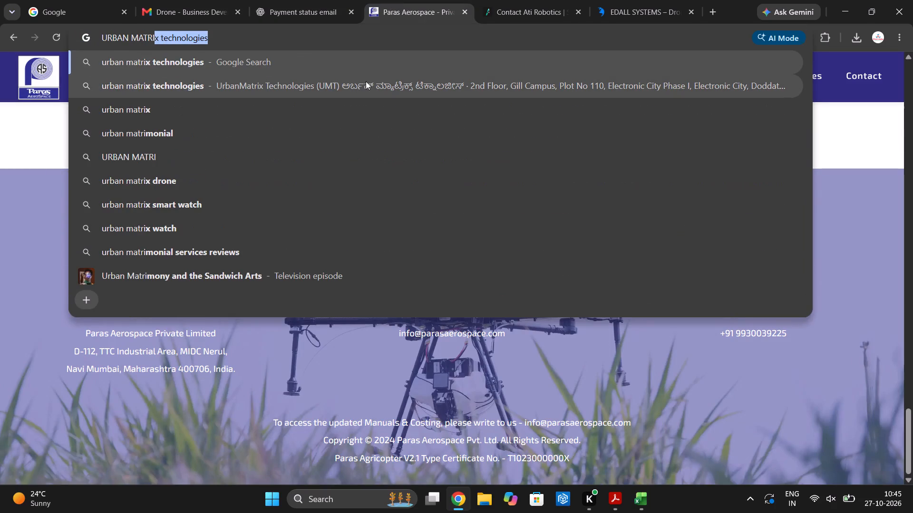
pyautogui.click(311, 83)
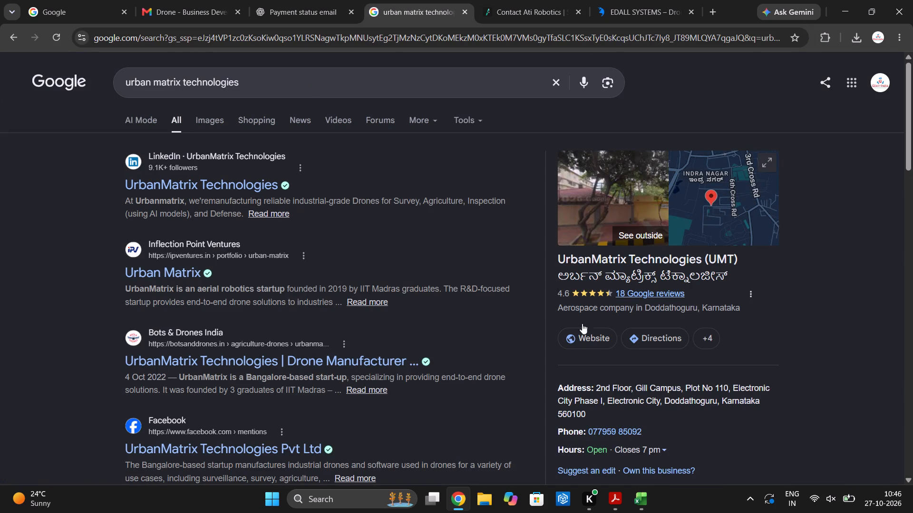
# Open the UrbanMatrix website from the search results, try to view its blocked content, and return to the results.
pyautogui.click(572, 341)
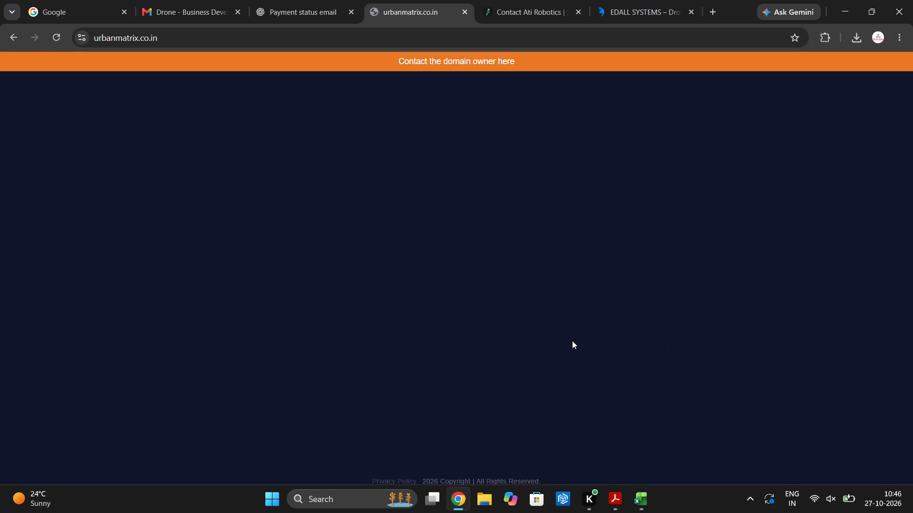
pyautogui.scroll(-4, 572, 341)
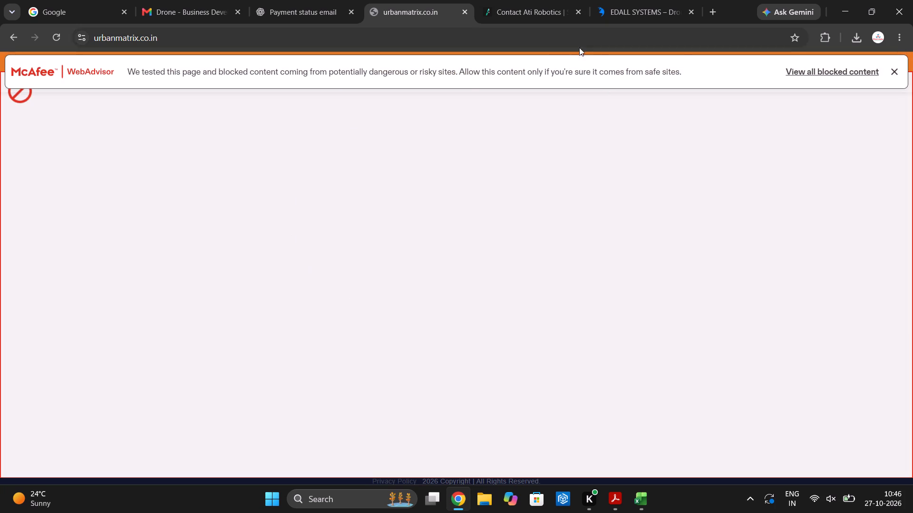
pyautogui.click(823, 72)
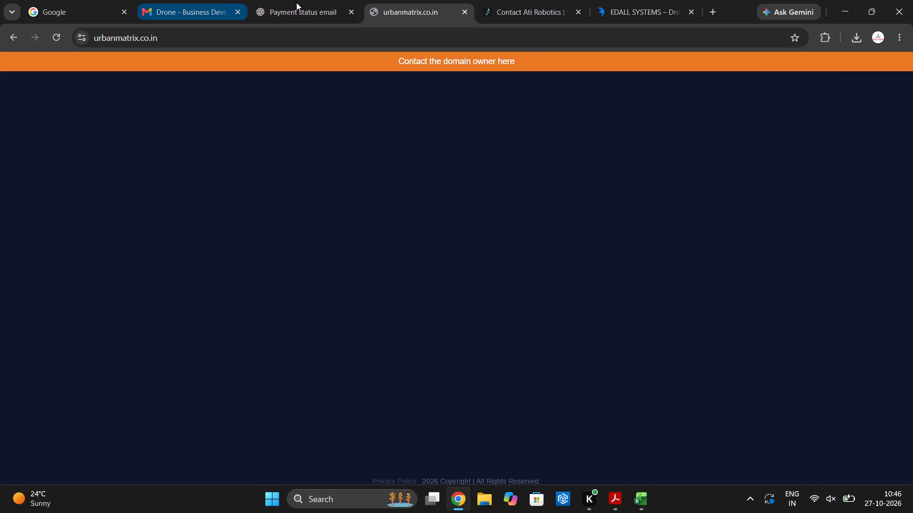
pyautogui.click(12, 37)
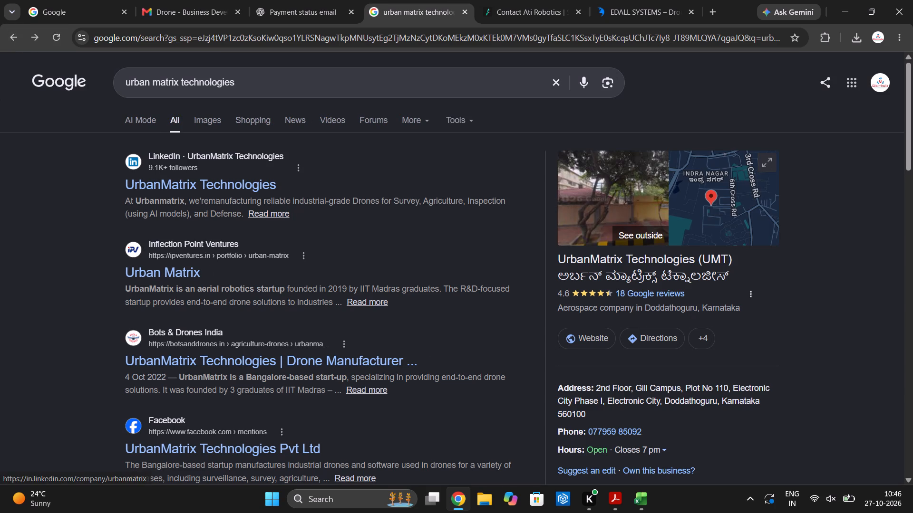
# Open UrbanMatrix Technologies' LinkedIn page from the search results, dismiss the sign-in prompts, and follow the website link in its company details.
pyautogui.scroll(-2, 297, 301)
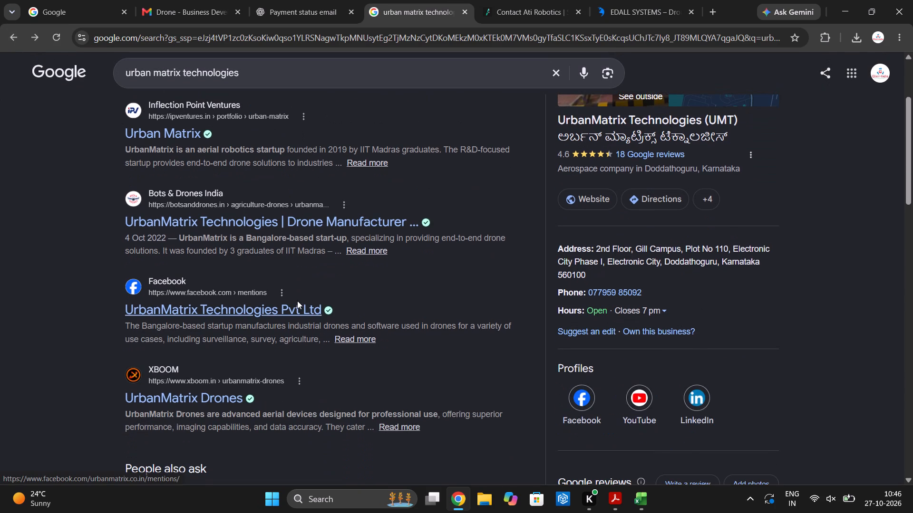
pyautogui.scroll(3, 438, 279)
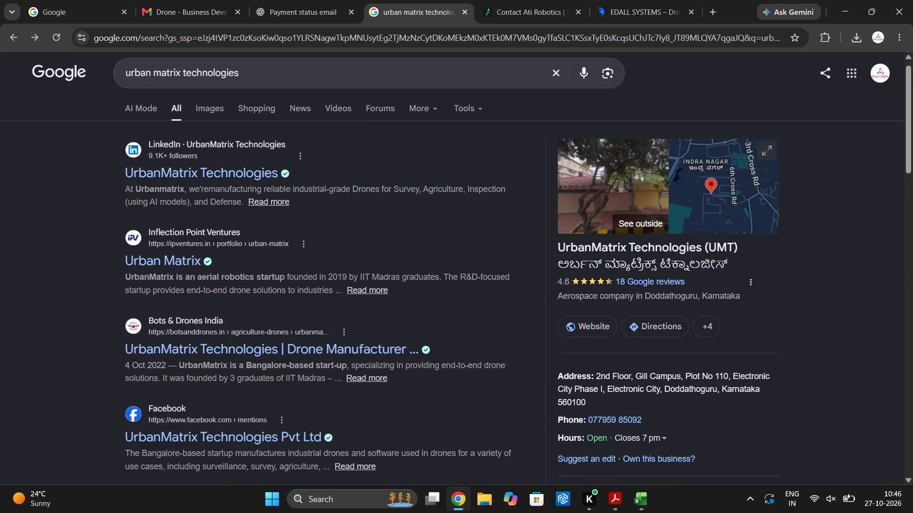
pyautogui.scroll(1, 332, 353)
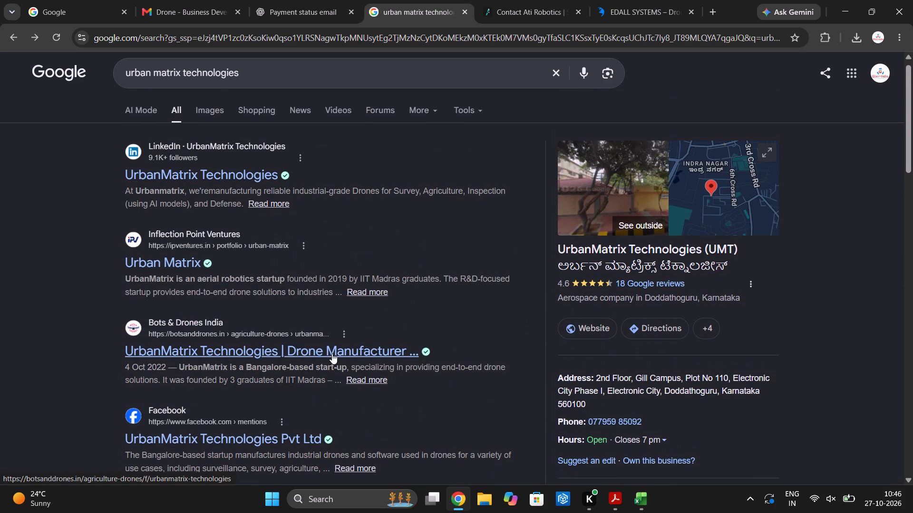
pyautogui.scroll(1, 332, 353)
pyautogui.click(187, 190)
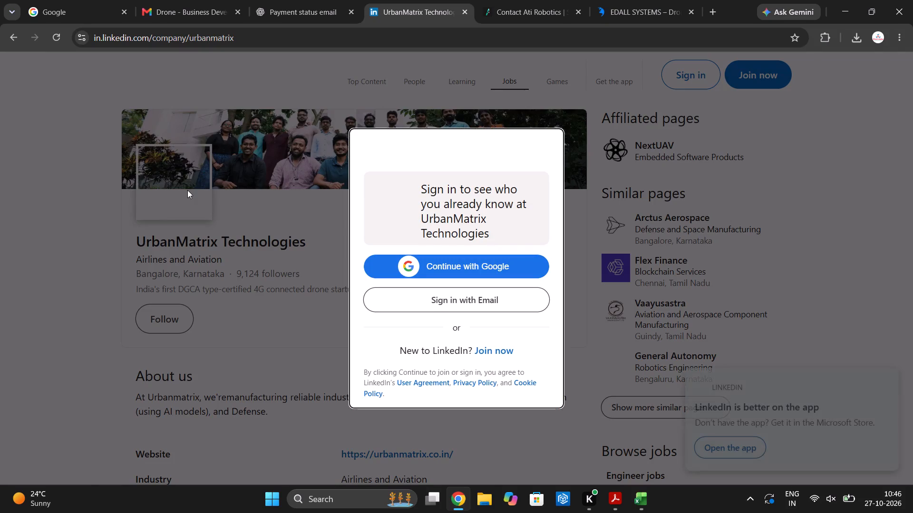
pyautogui.click(540, 153)
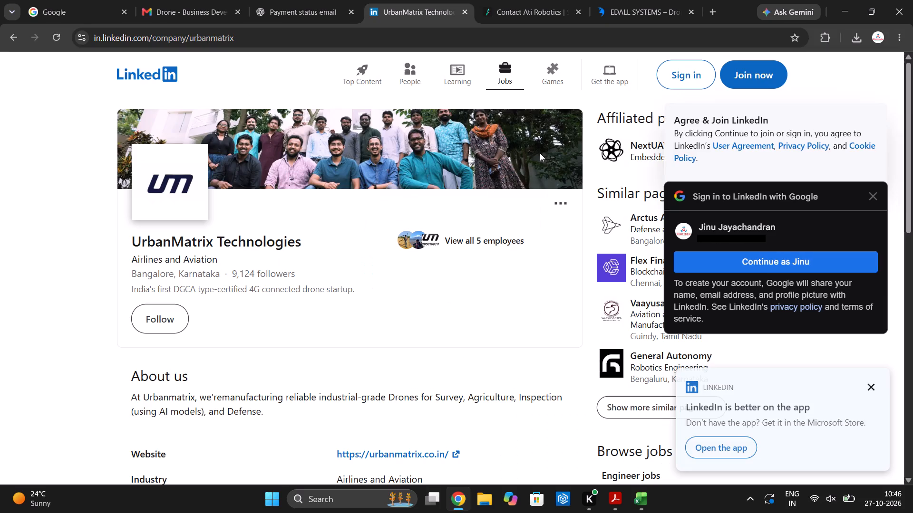
pyautogui.click(867, 196)
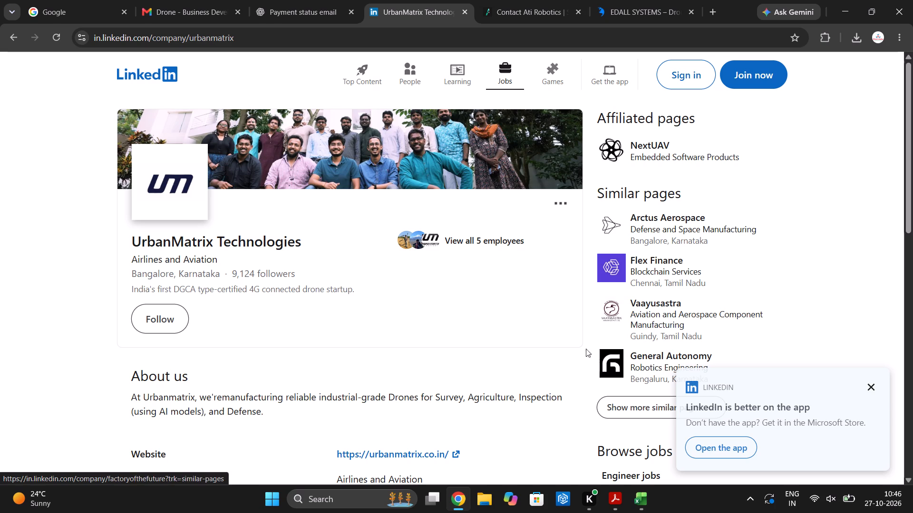
pyautogui.scroll(-4, 462, 335)
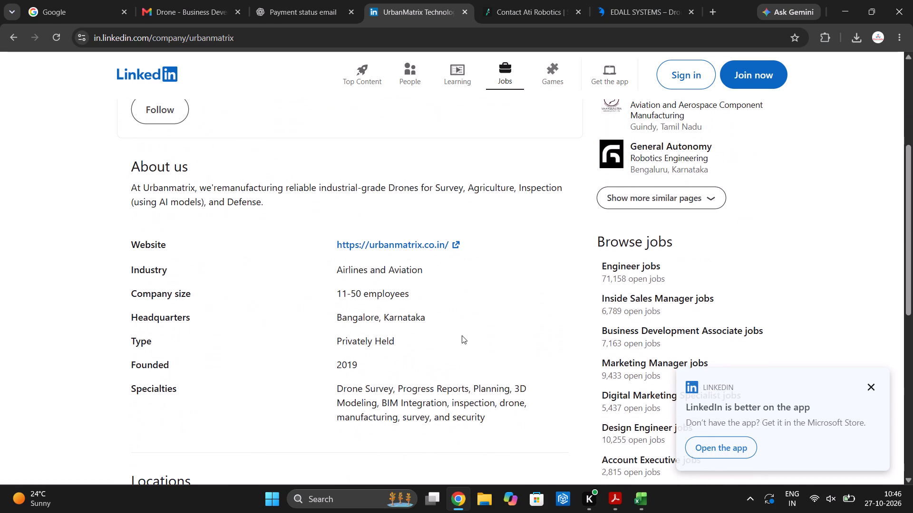
pyautogui.click(458, 238)
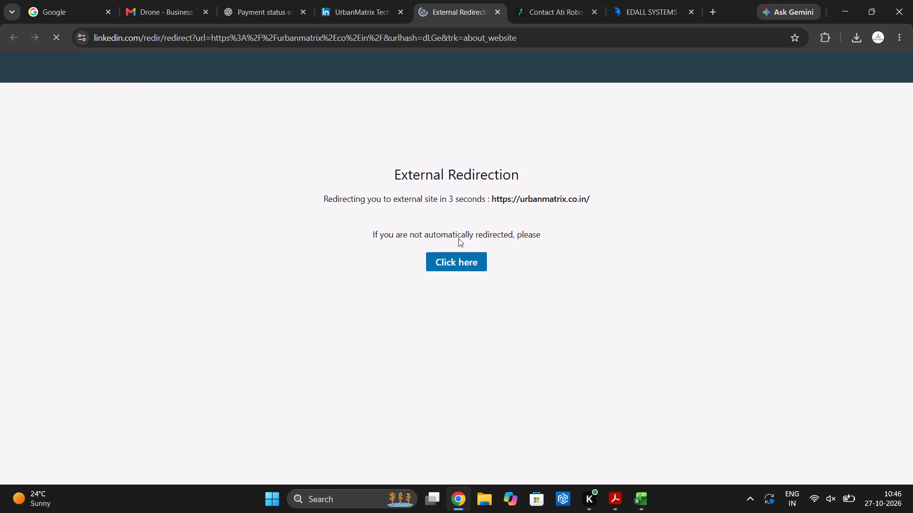
# Open the UrbanMatrix website from LinkedIn's redirect page and look over the company's LinkedIn profile.
pyautogui.click(461, 259)
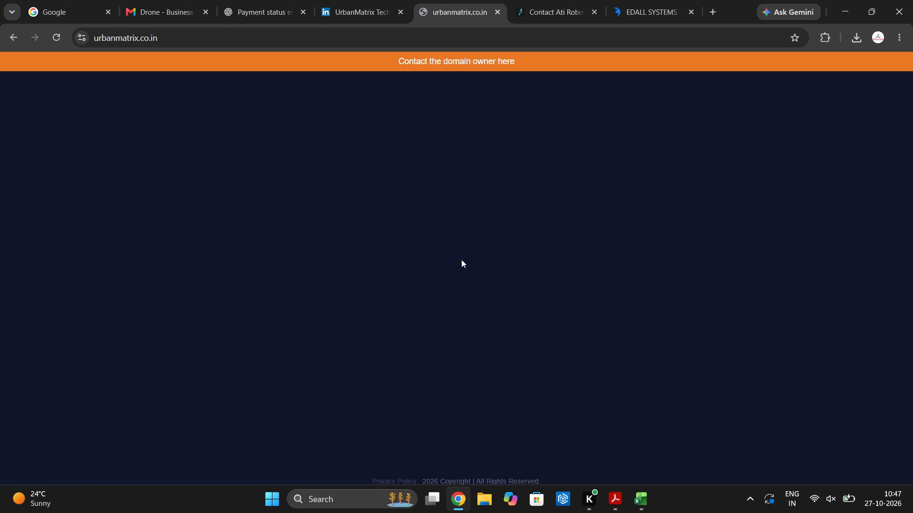
pyautogui.click(368, 7)
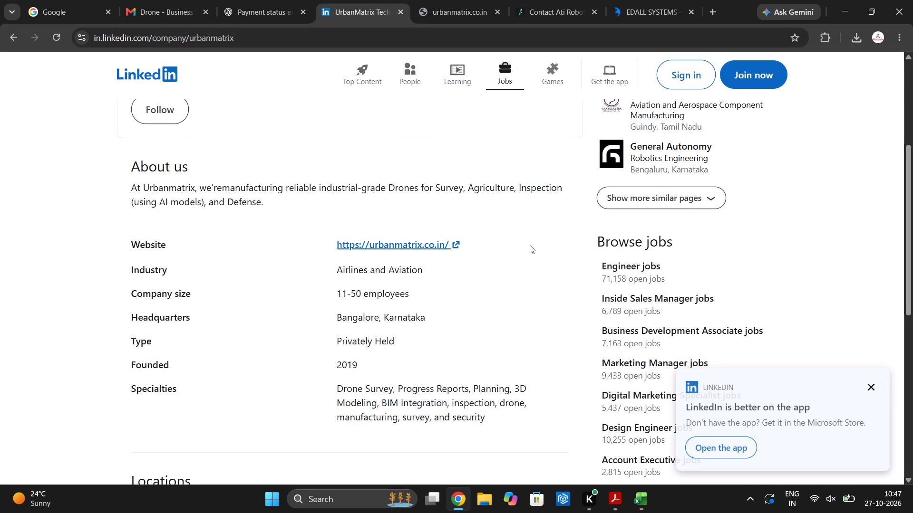
pyautogui.scroll(3, 530, 245)
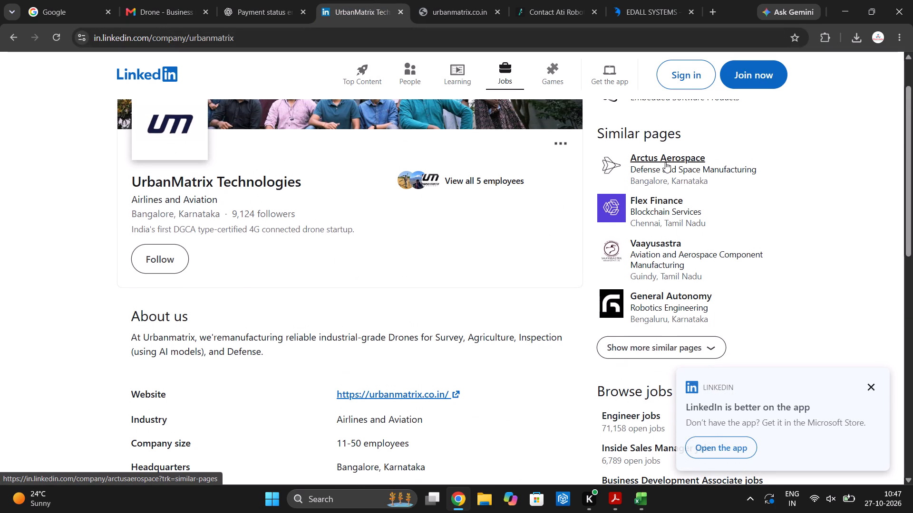
# Search Google for arctus from the tab holding the UrbanMatrix website.
pyautogui.click(470, 5)
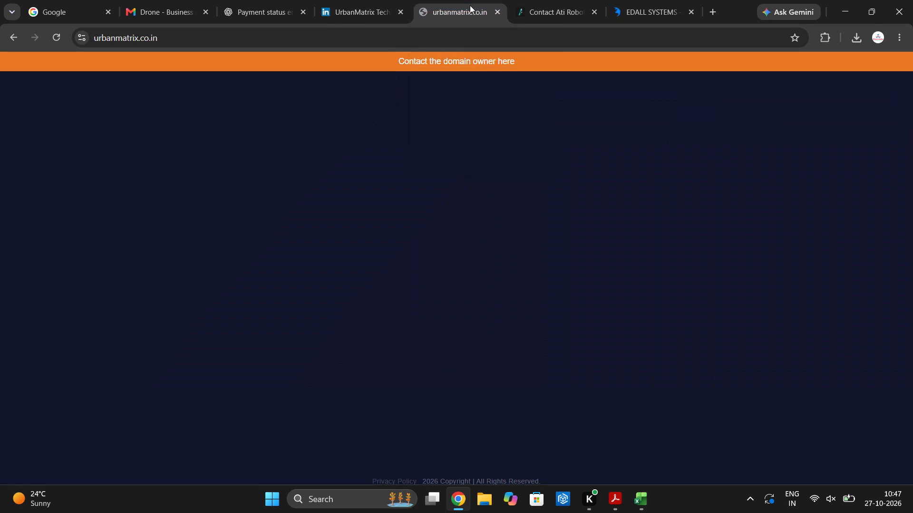
pyautogui.write('ARC')
pyautogui.write('TU')
pyautogui.click(180, 37)
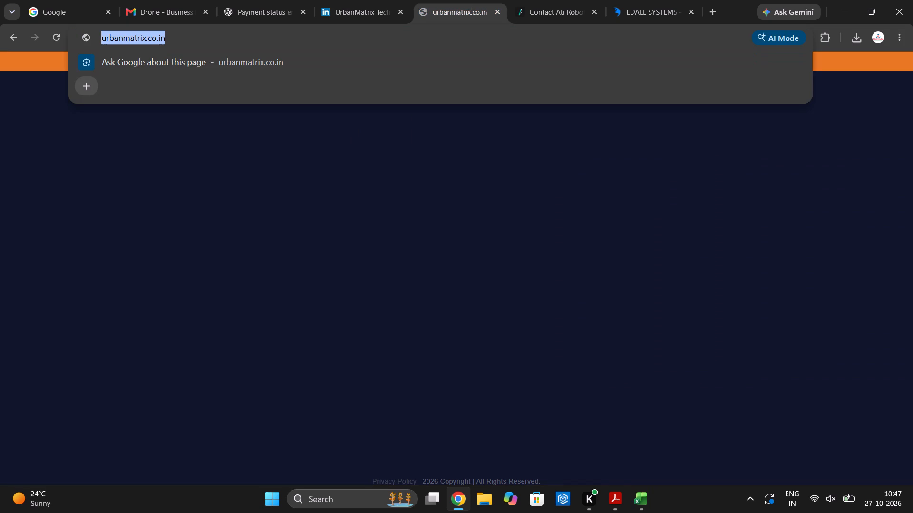
pyautogui.write('ARCTUS')
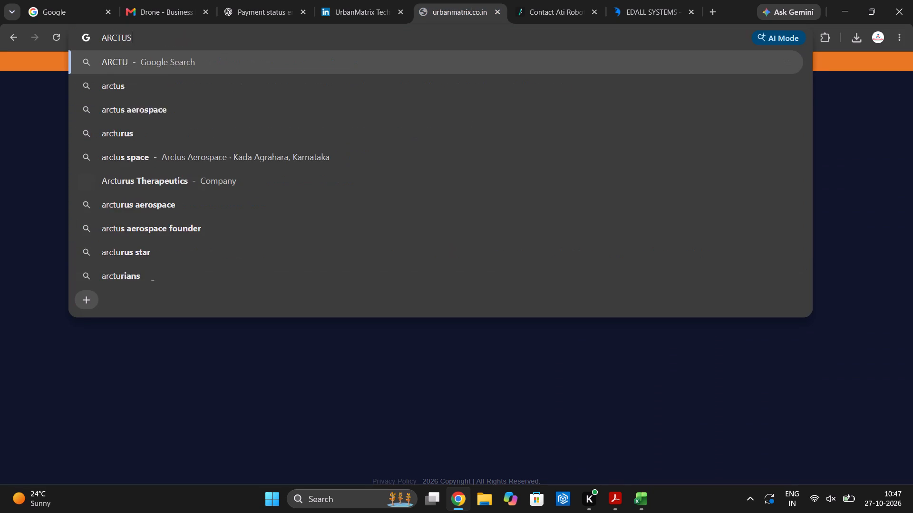
pyautogui.click(137, 86)
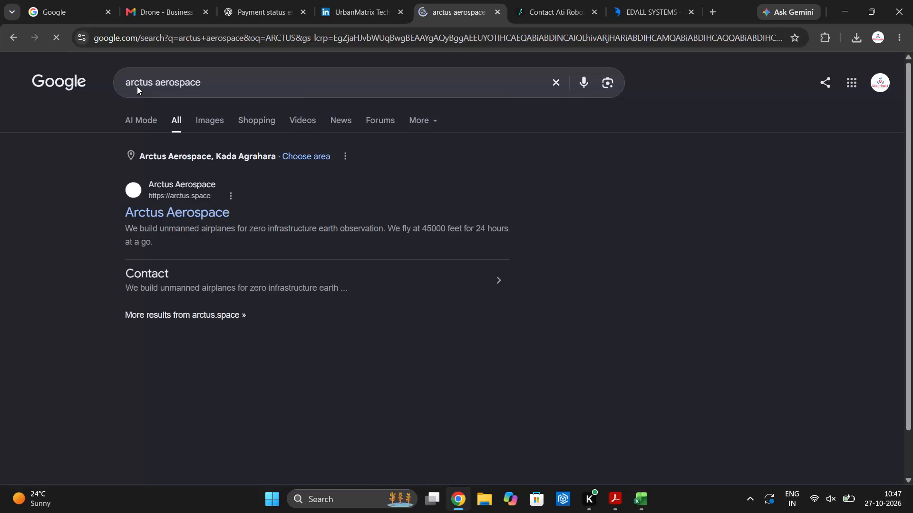
# Open the Arctus Aerospace website from the search results and look through its home page for what the company does.
pyautogui.click(167, 209)
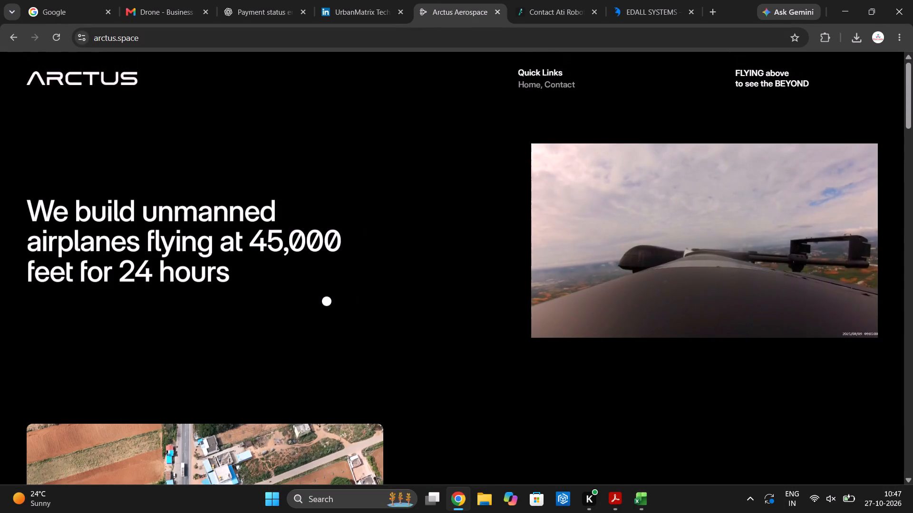
pyautogui.scroll(-4, 327, 301)
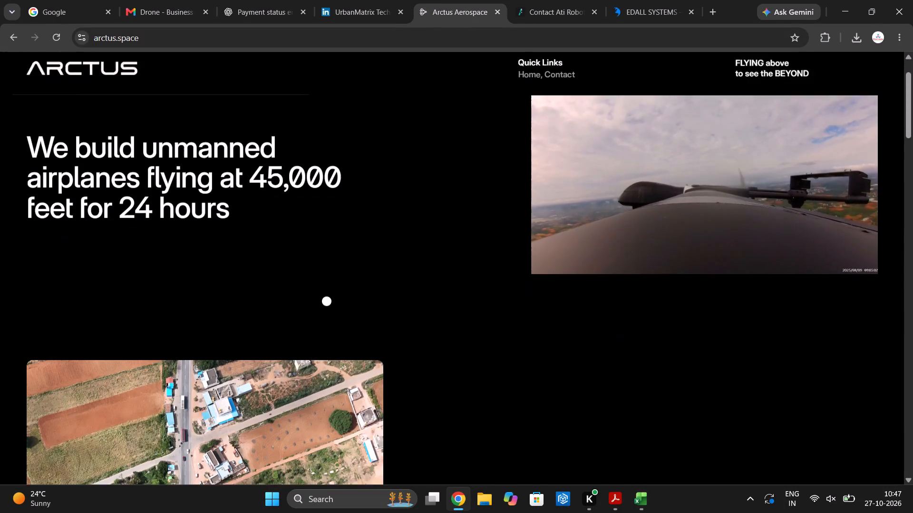
pyautogui.scroll(-7, 394, 332)
pyautogui.scroll(3, 394, 332)
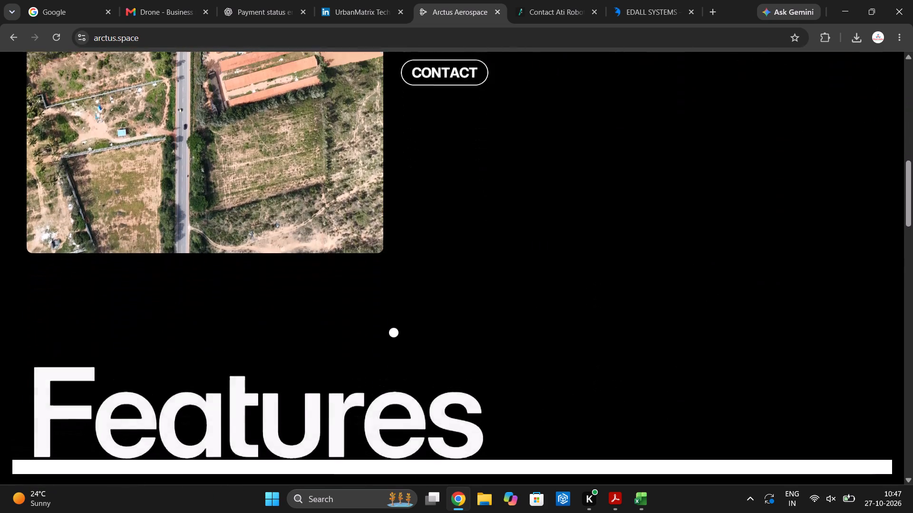
pyautogui.scroll(1, 394, 332)
pyautogui.scroll(-1, 394, 332)
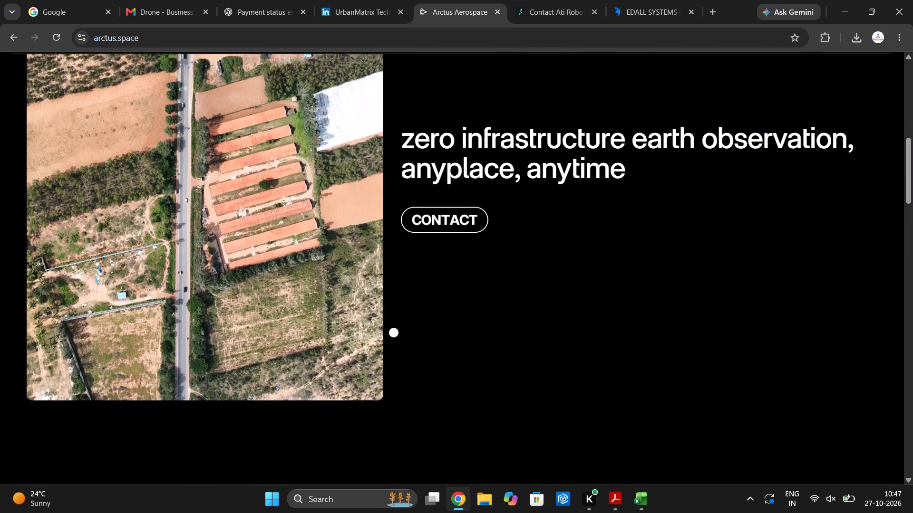
pyautogui.scroll(-7, 394, 332)
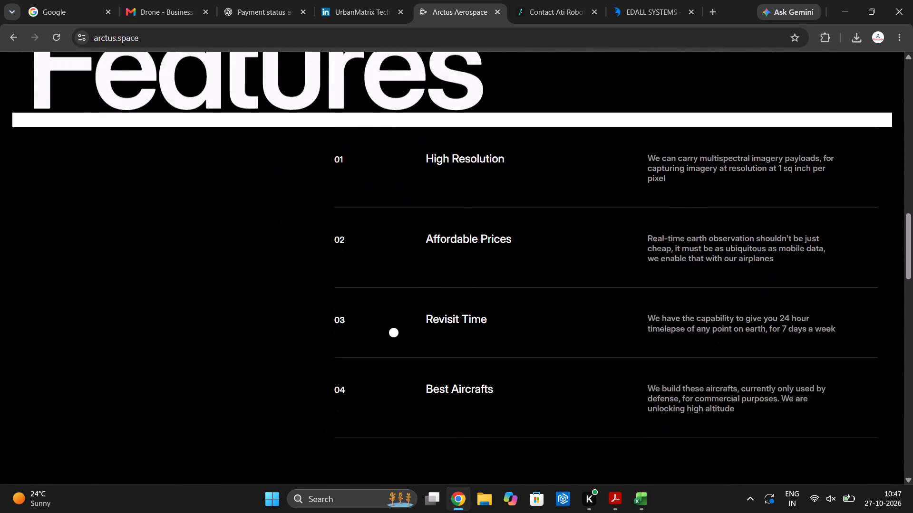
pyautogui.scroll(-13, 394, 332)
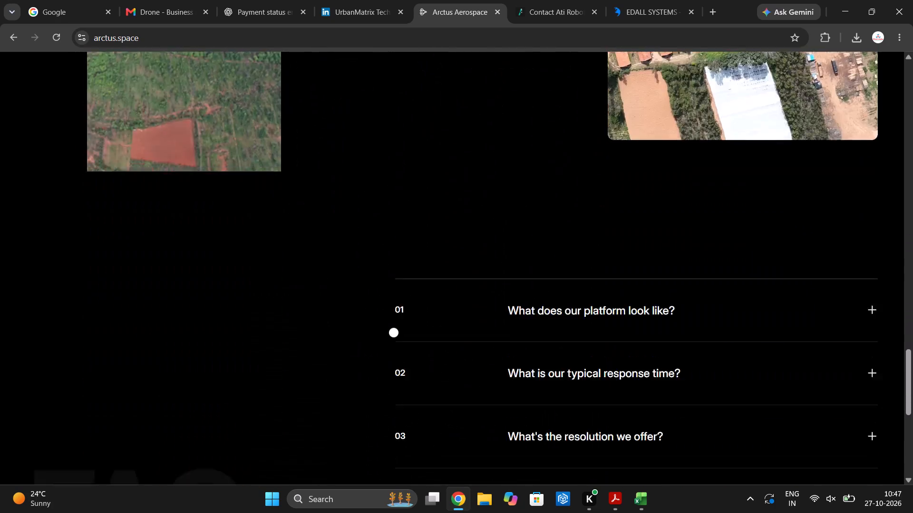
pyautogui.scroll(-7, 394, 332)
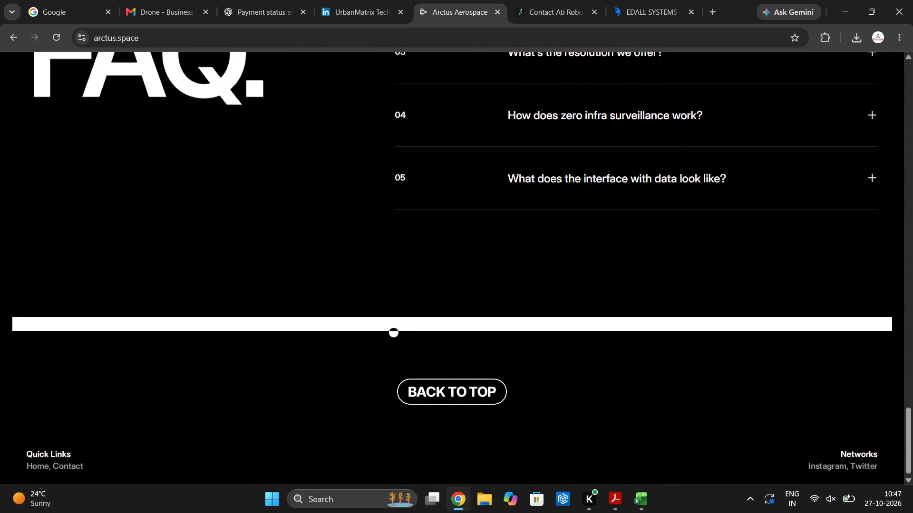
# Go to the Arctus website's contact page and open the Bengaluru office location in Google Maps to check its details.
pyautogui.click(464, 389)
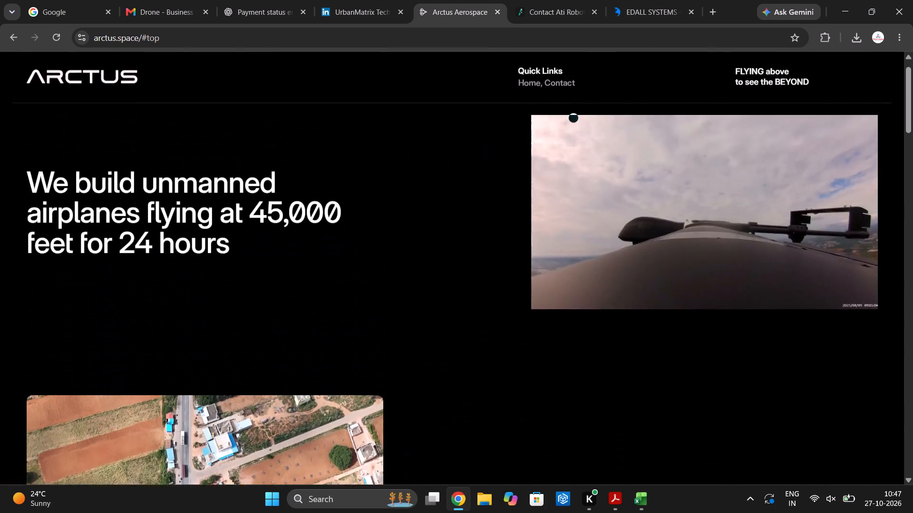
pyautogui.click(536, 66)
pyautogui.click(555, 88)
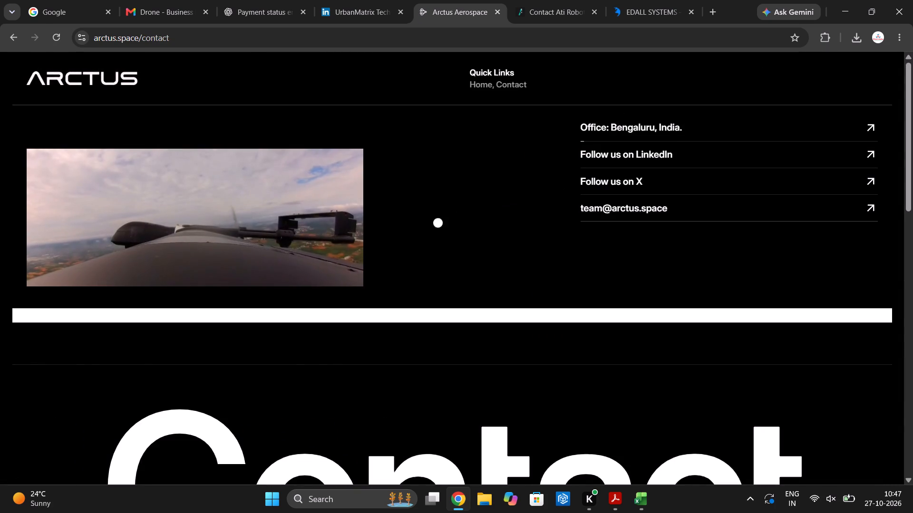
pyautogui.click(880, 126)
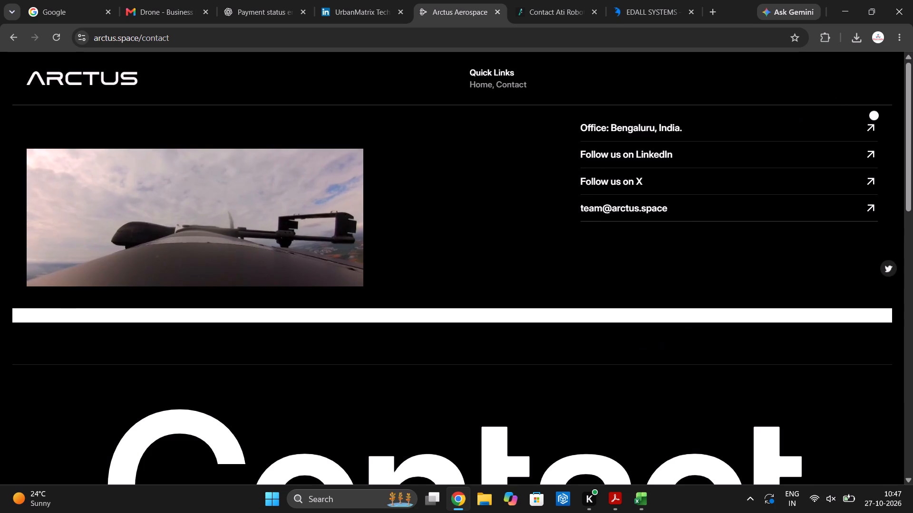
pyautogui.click(870, 131)
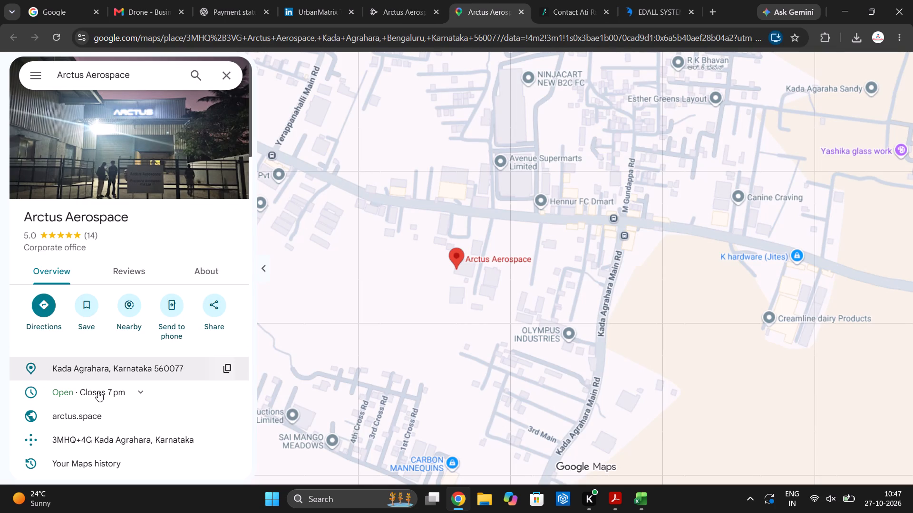
# Check the Arctus Aerospace contact page and its Google Maps listing for contact details.
pyautogui.click(380, 15)
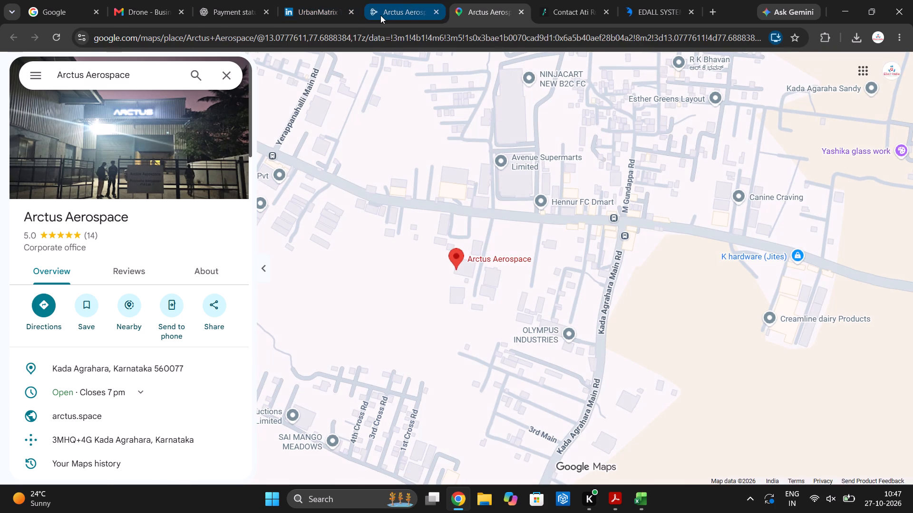
pyautogui.scroll(-3, 557, 330)
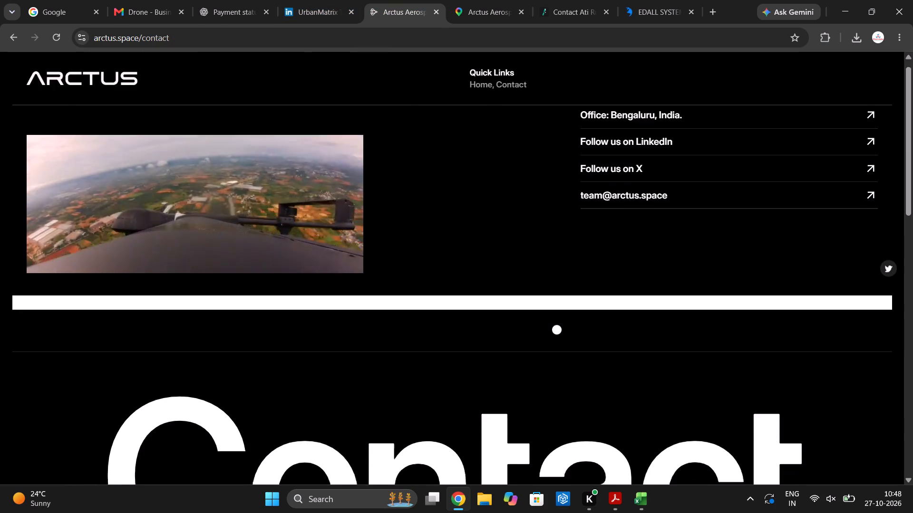
pyautogui.scroll(-10, 557, 330)
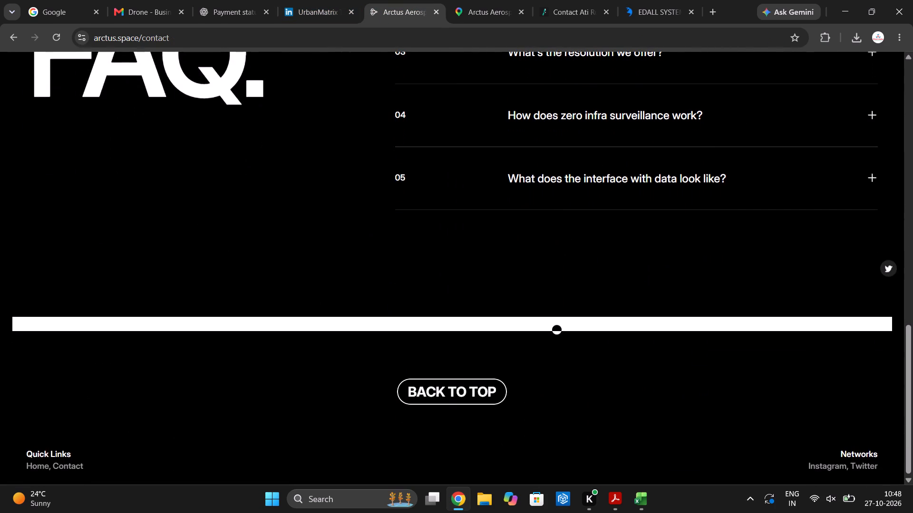
pyautogui.scroll(13, 557, 330)
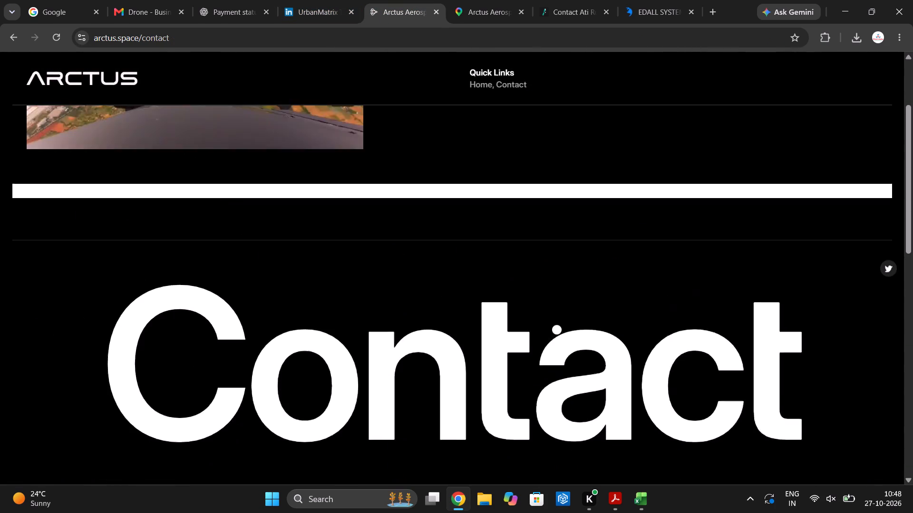
pyautogui.scroll(6, 557, 330)
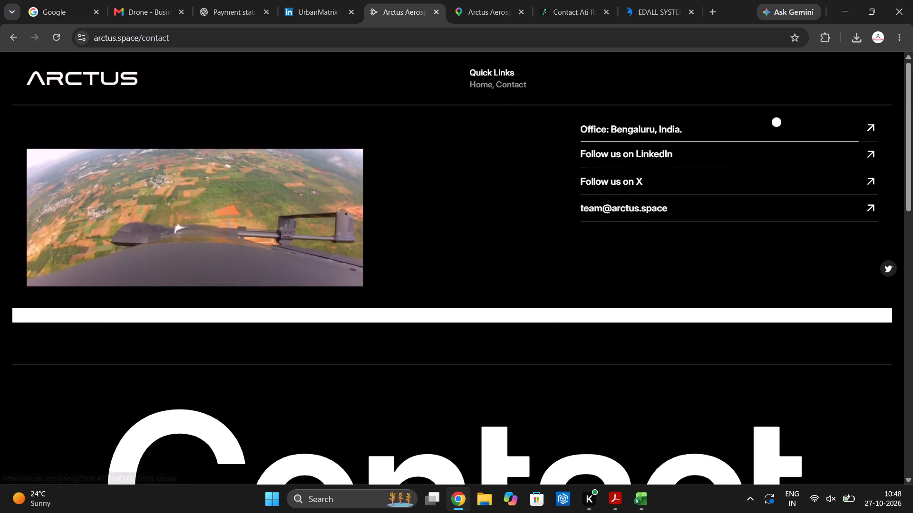
pyautogui.click(487, 11)
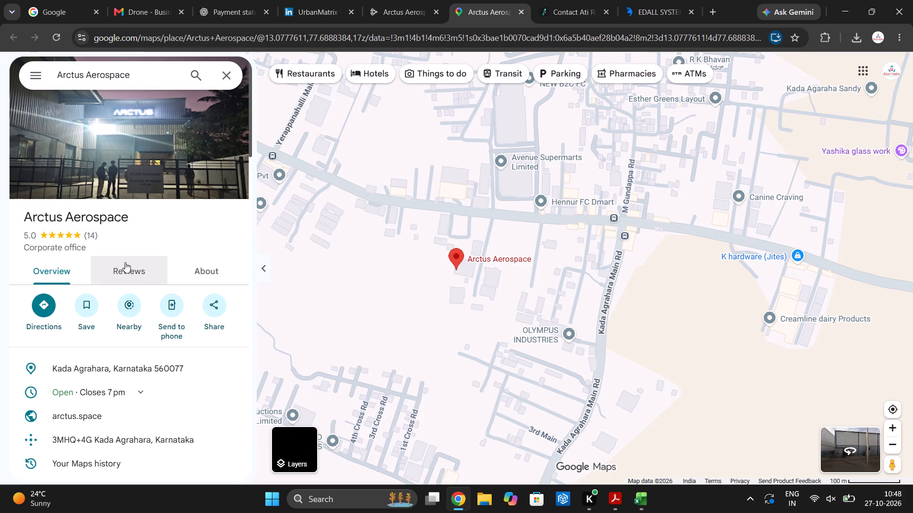
pyautogui.scroll(-2, 130, 388)
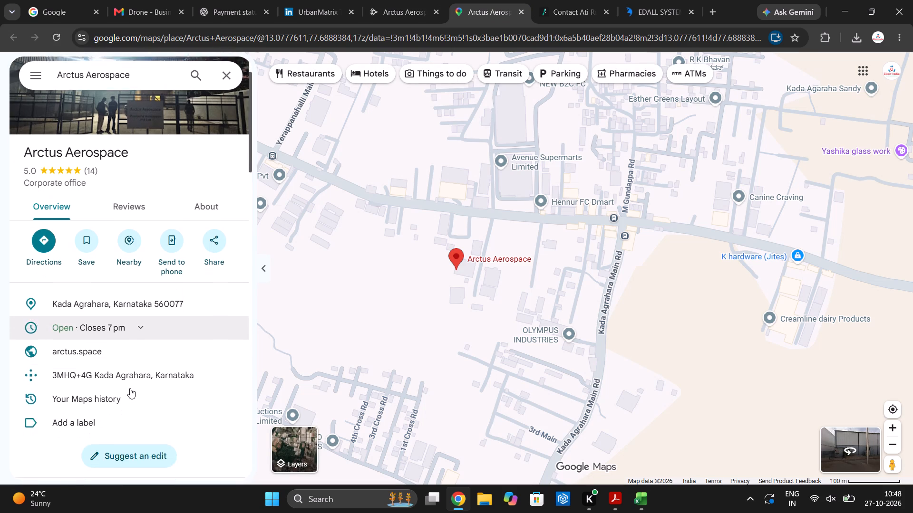
pyautogui.scroll(-10, 130, 388)
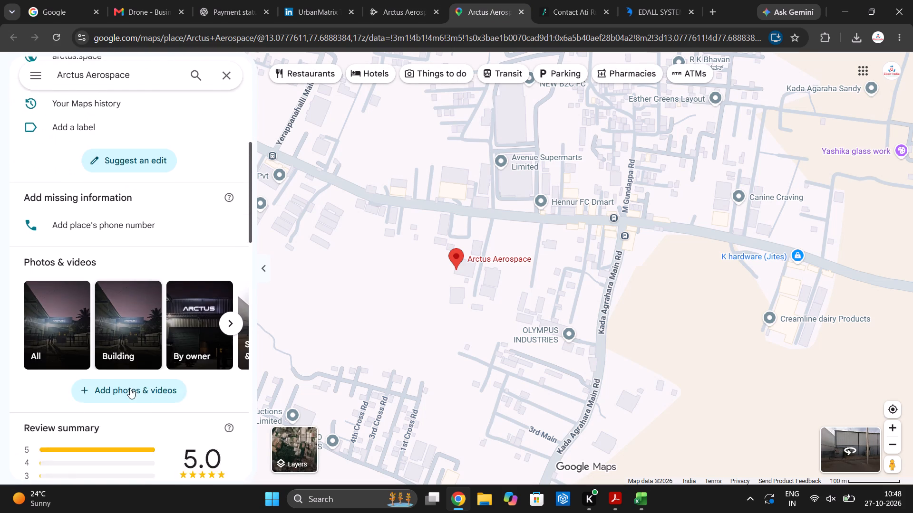
pyautogui.scroll(10, 130, 388)
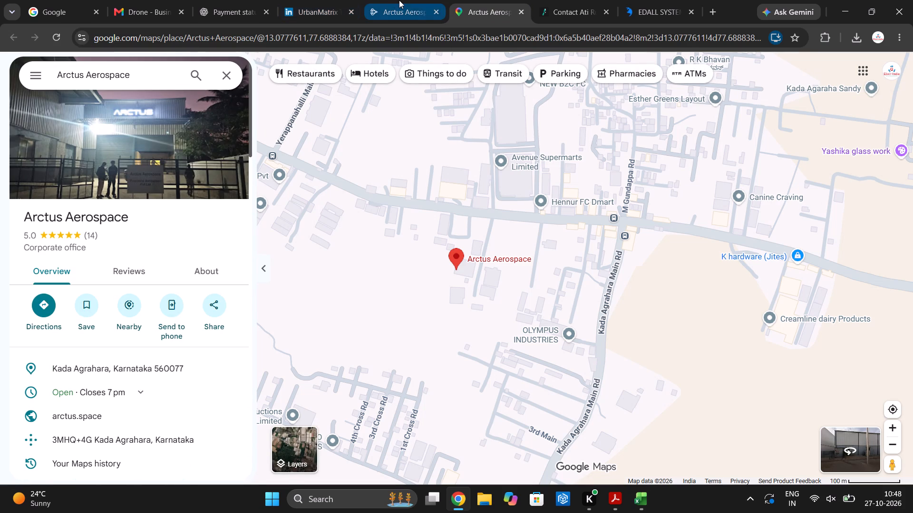
pyautogui.click(399, 0)
pyautogui.scroll(3, 542, 245)
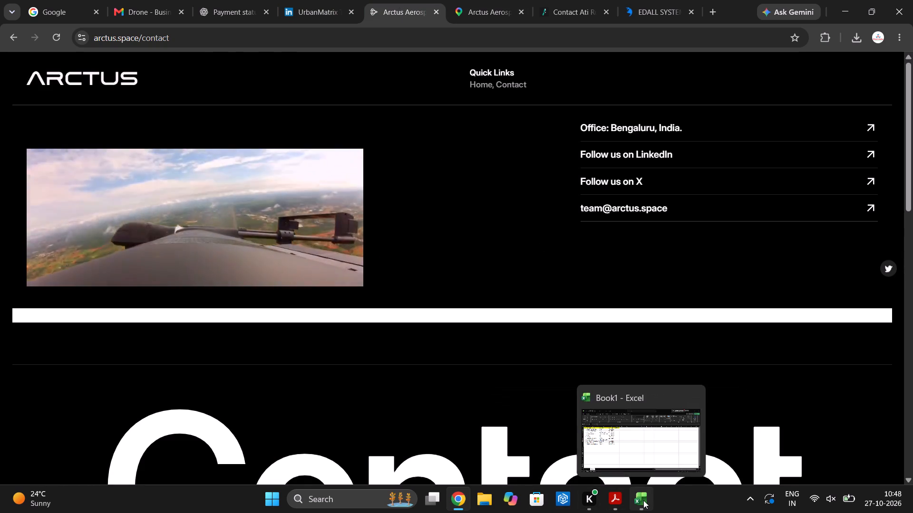
# In Excel, enter ARCTUS AEROSPACE as the customer name and DRONE as the domain in row 13, leaving the contact blank.
pyautogui.click(643, 500)
pyautogui.write('ARCTUS AERO')
pyautogui.write('SPACE')
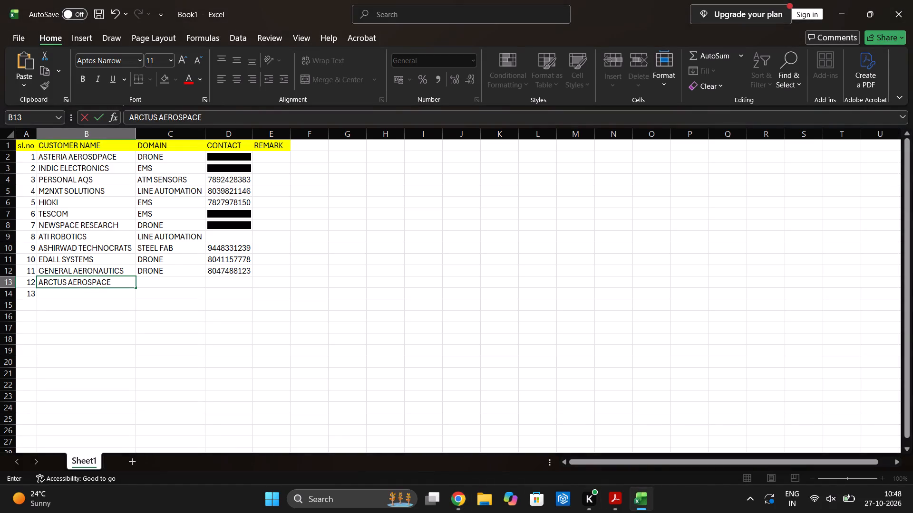
pyautogui.press('Right')
pyautogui.write('DR')
pyautogui.press('Tab')
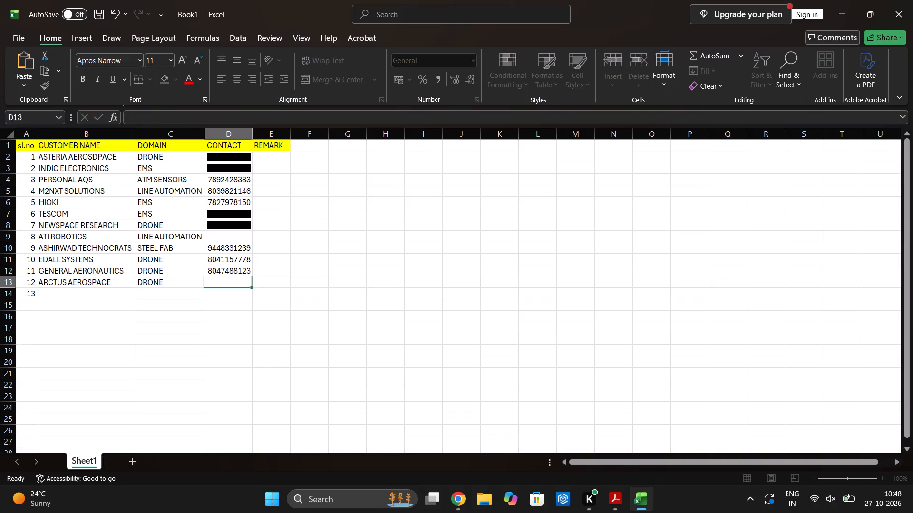
pyautogui.press('Return')
pyautogui.press('Left')
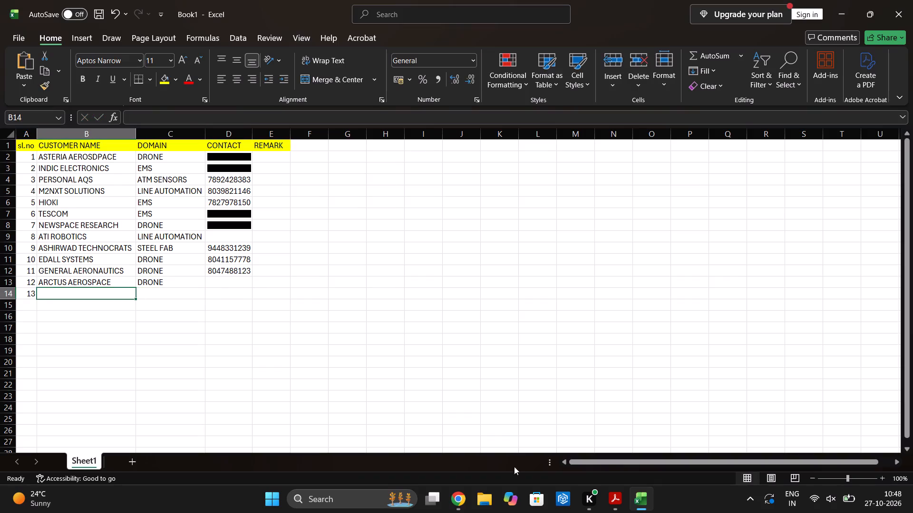
# Examine UrbanMatrix Technologies' LinkedIn page in Chrome for company details, opening its location map and closing it again.
pyautogui.click(453, 499)
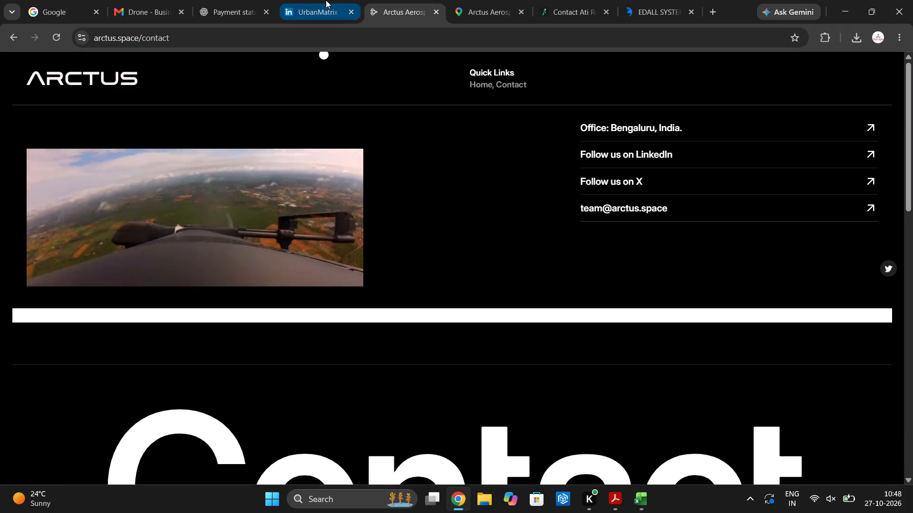
pyautogui.click(326, 0)
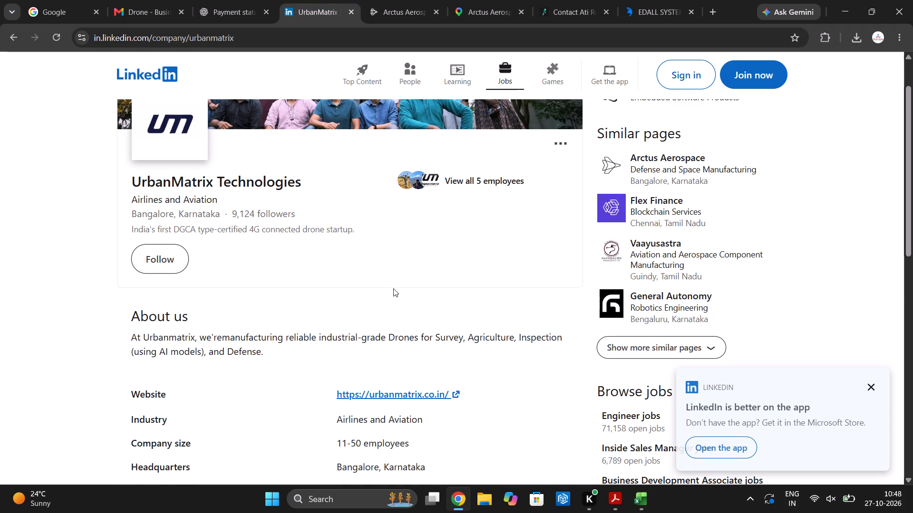
pyautogui.scroll(2, 415, 272)
pyautogui.scroll(-3, 415, 272)
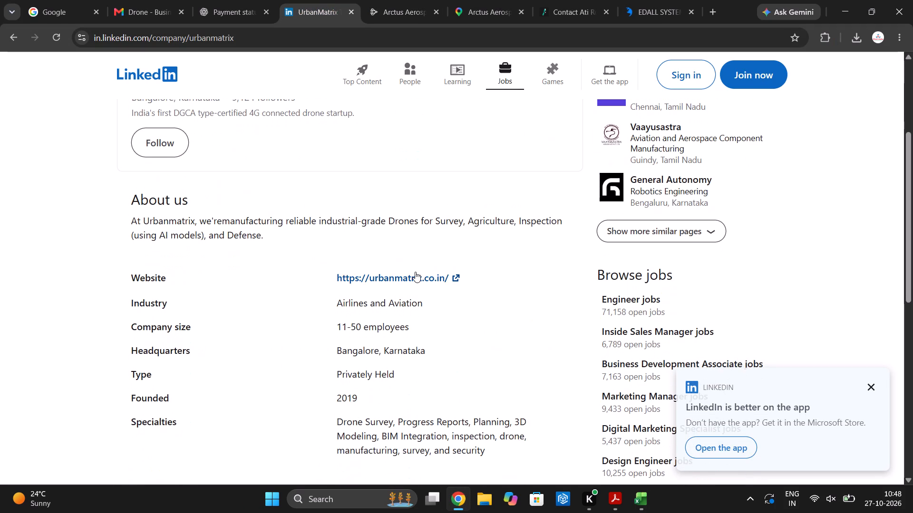
pyautogui.scroll(-4, 415, 272)
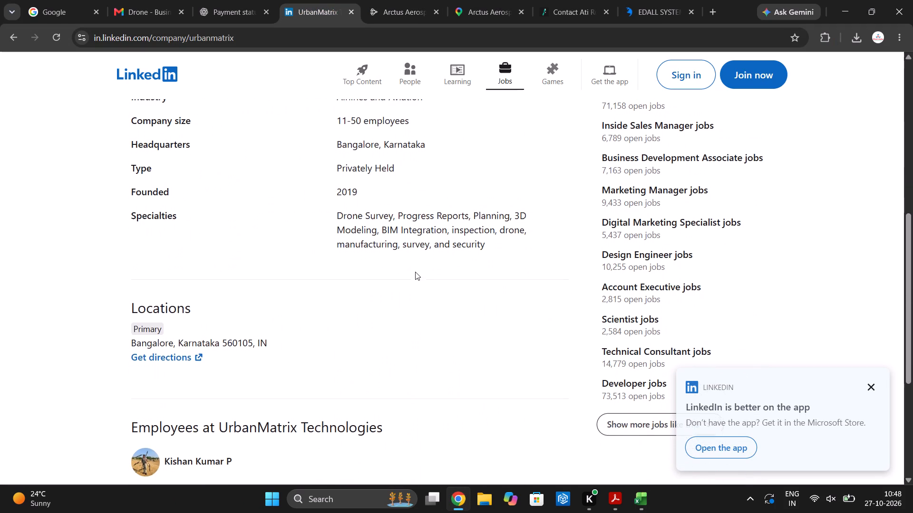
pyautogui.scroll(-3, 415, 272)
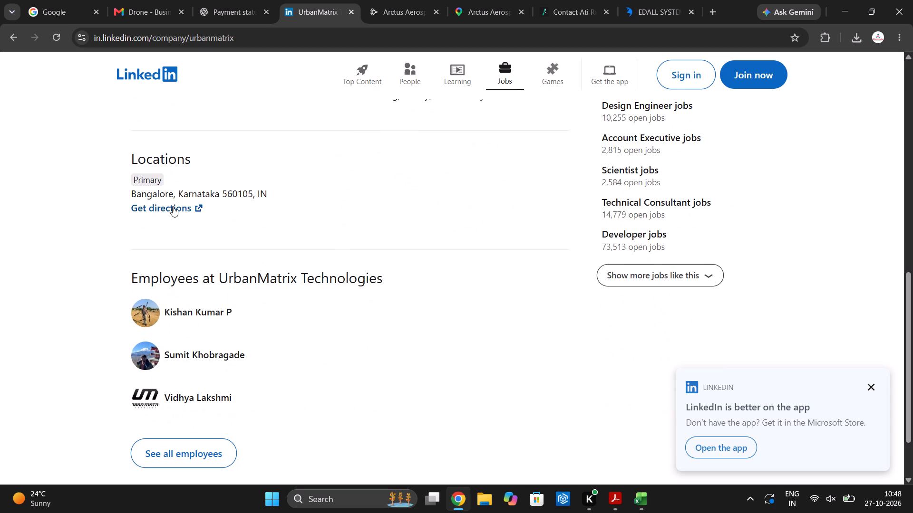
pyautogui.click(176, 209)
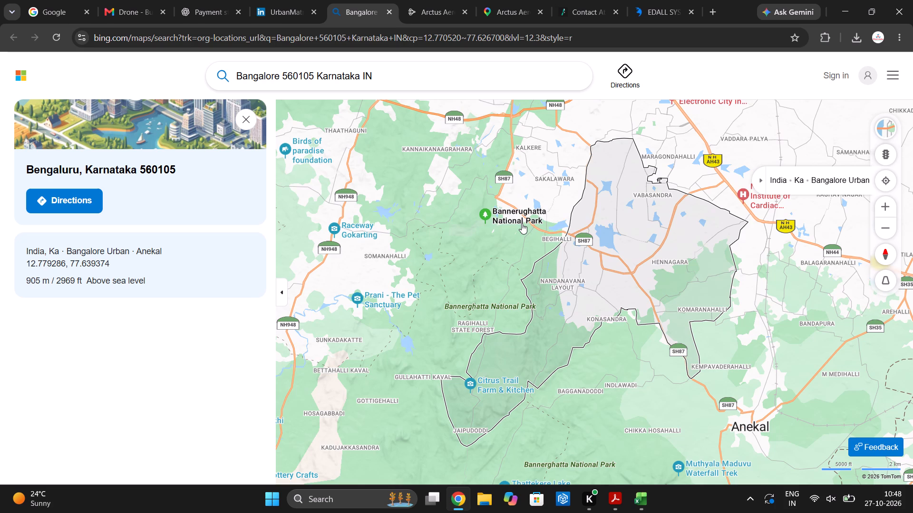
pyautogui.click(304, 7)
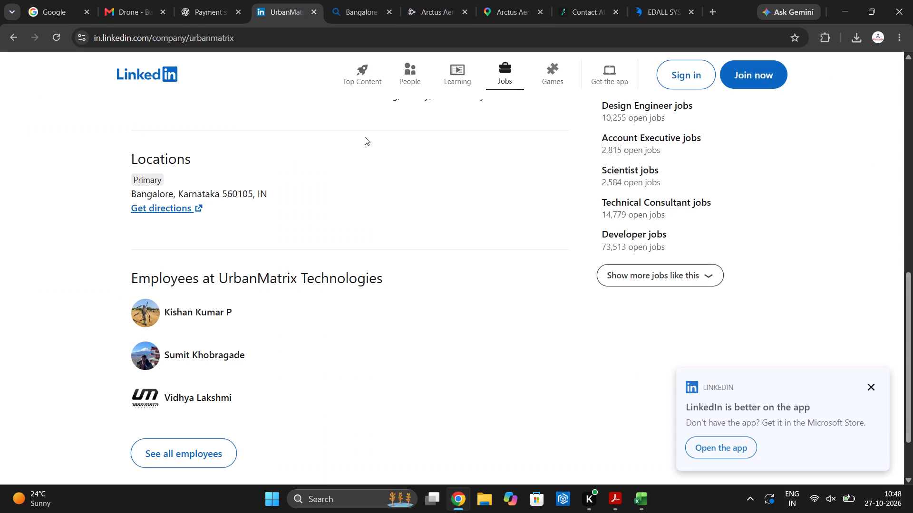
pyautogui.click(389, 9)
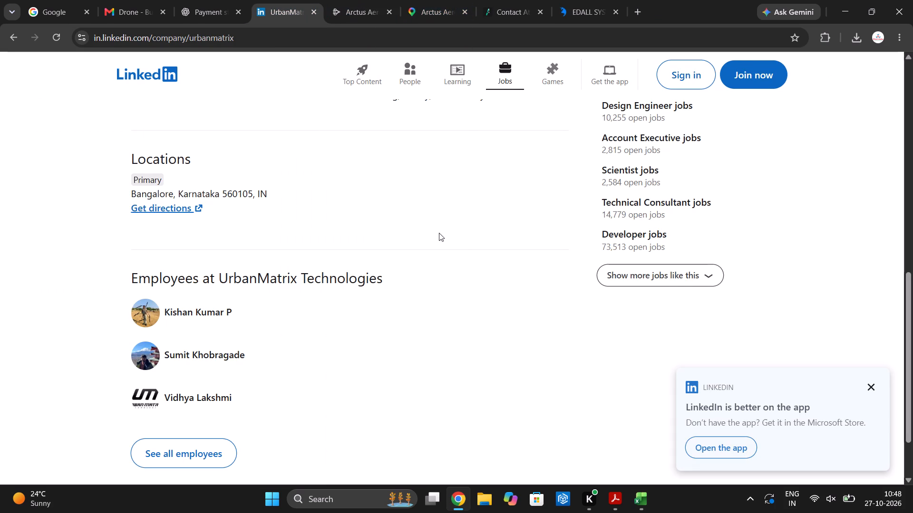
pyautogui.scroll(5, 442, 233)
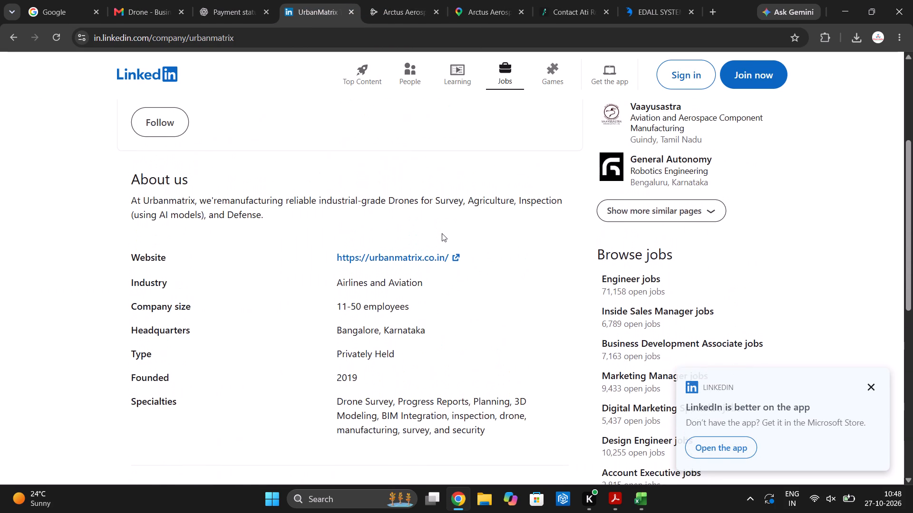
pyautogui.scroll(3, 518, 224)
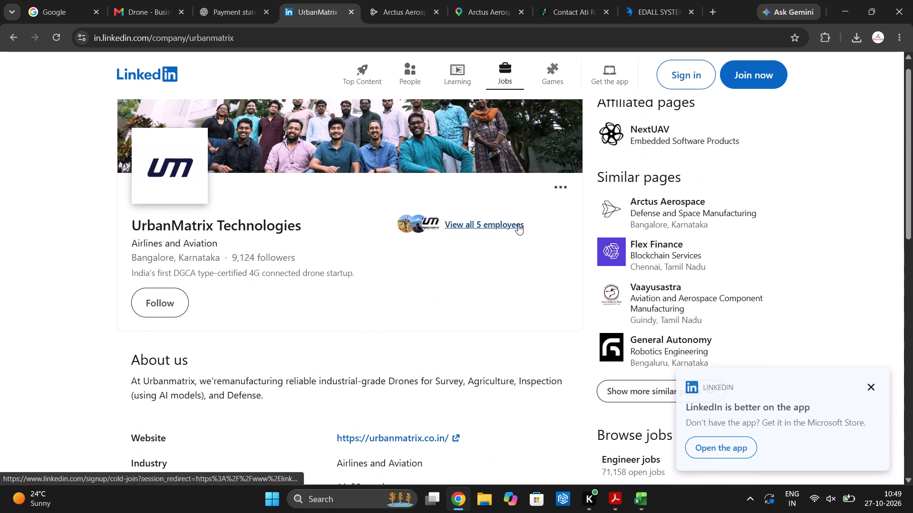
pyautogui.scroll(2, 518, 224)
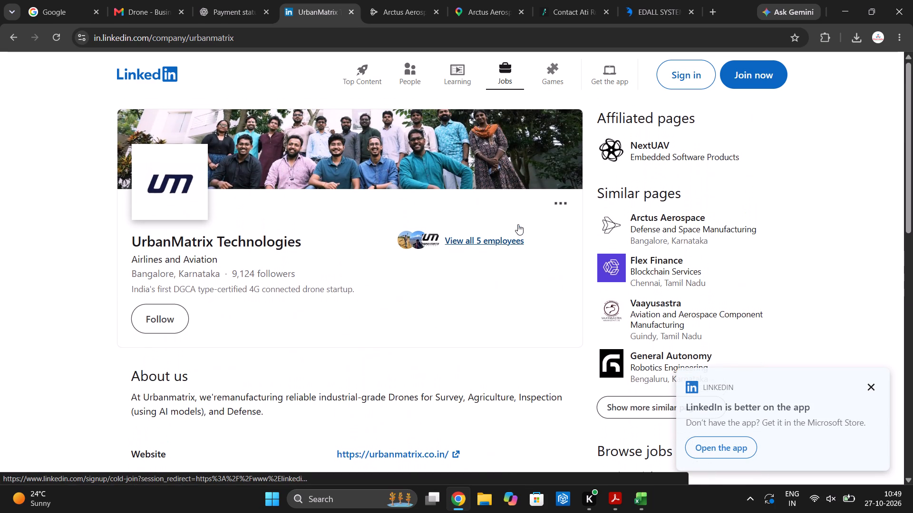
pyautogui.scroll(1, 518, 224)
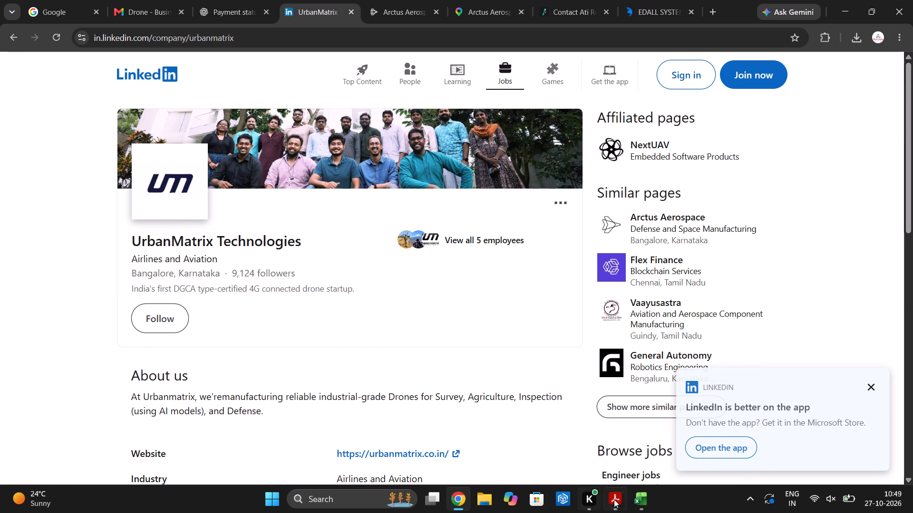
# In Excel, enter URBAN MATRIX TECHNOLOGIES with domain DRONE in row 14, and autofit the customer name column.
pyautogui.click(639, 505)
pyautogui.write('URBAN MATRIX TEC')
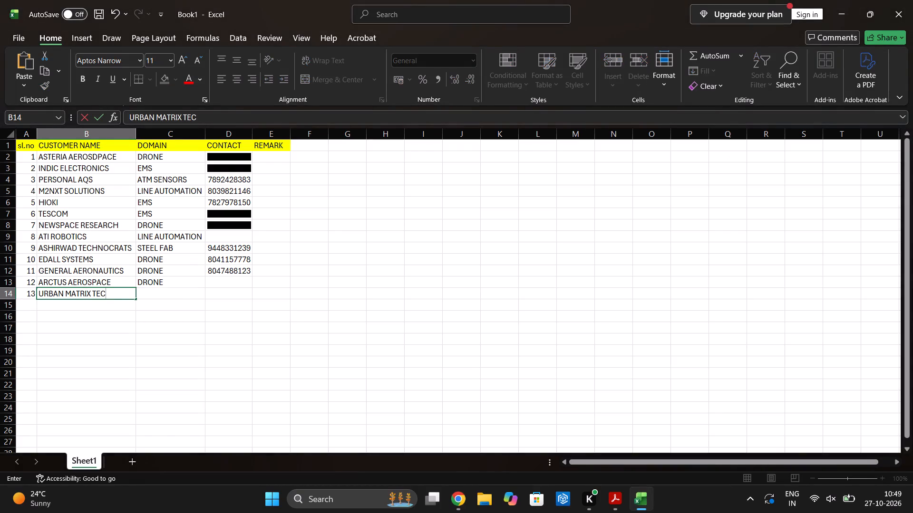
pyautogui.write('HNOLOGIES')
pyautogui.press('Right')
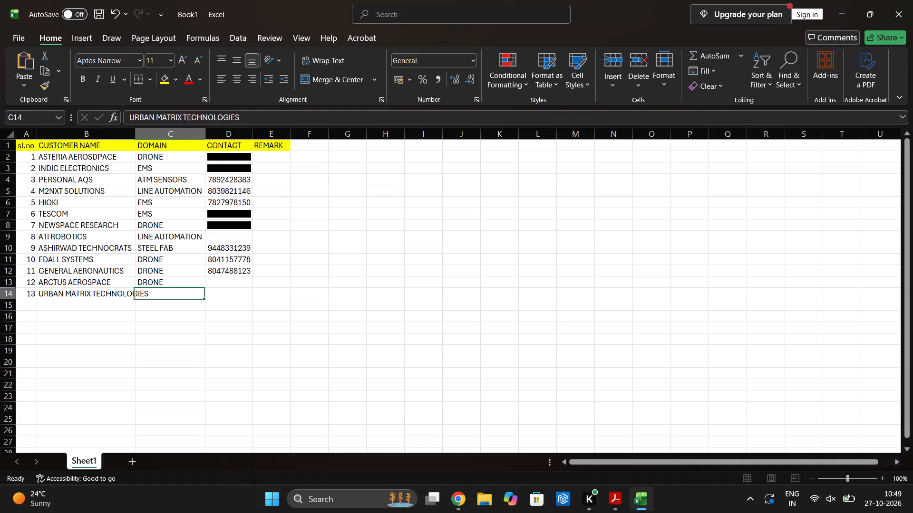
pyautogui.write('DR')
pyautogui.press('Tab')
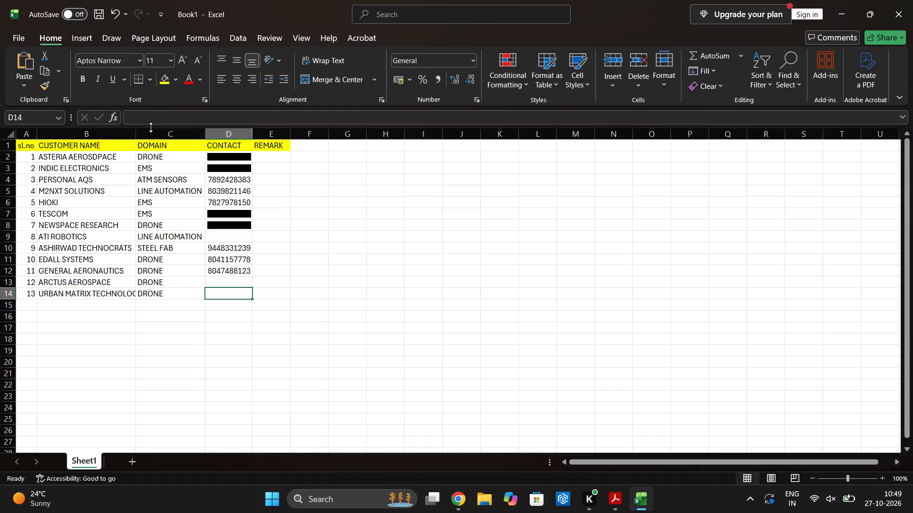
pyautogui.doubleClick(137, 133)
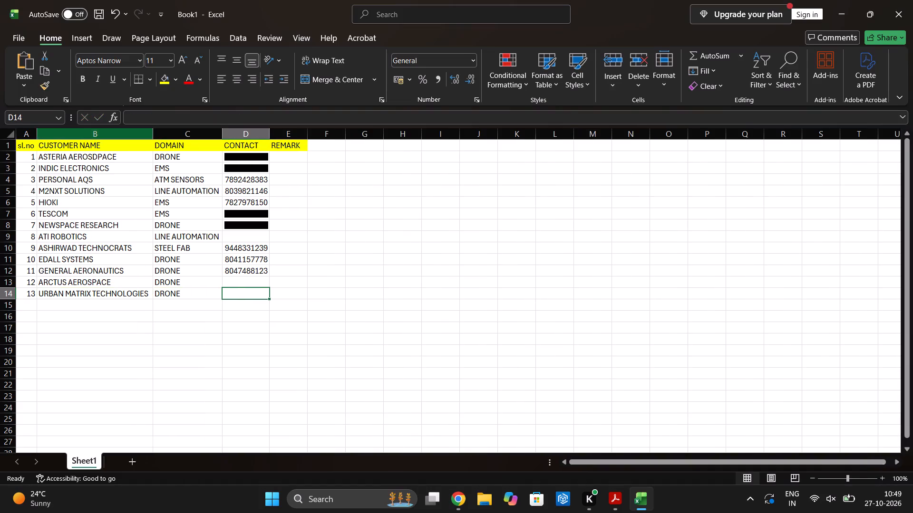
# Open Arctus Aerospace's LinkedIn page in Chrome from UrbanMatrix's similar pages and examine its expanded list of similar companies.
pyautogui.click(456, 499)
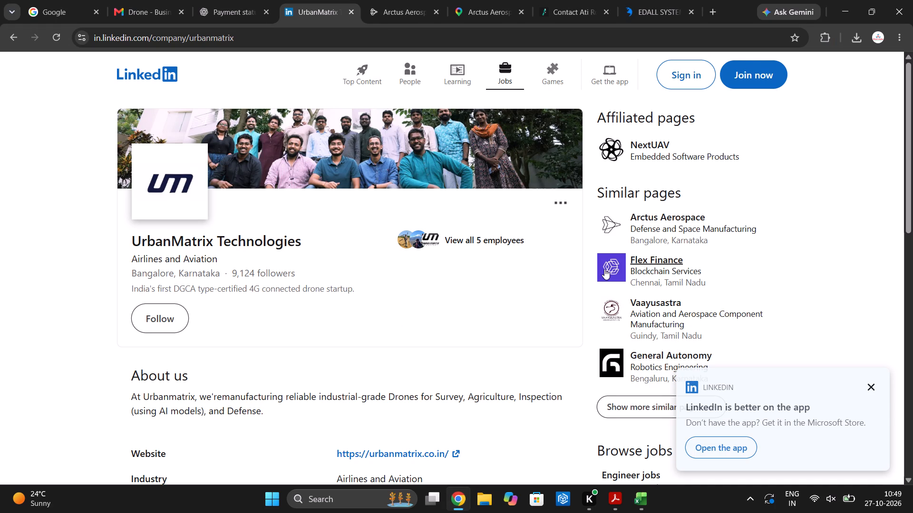
pyautogui.click(646, 216)
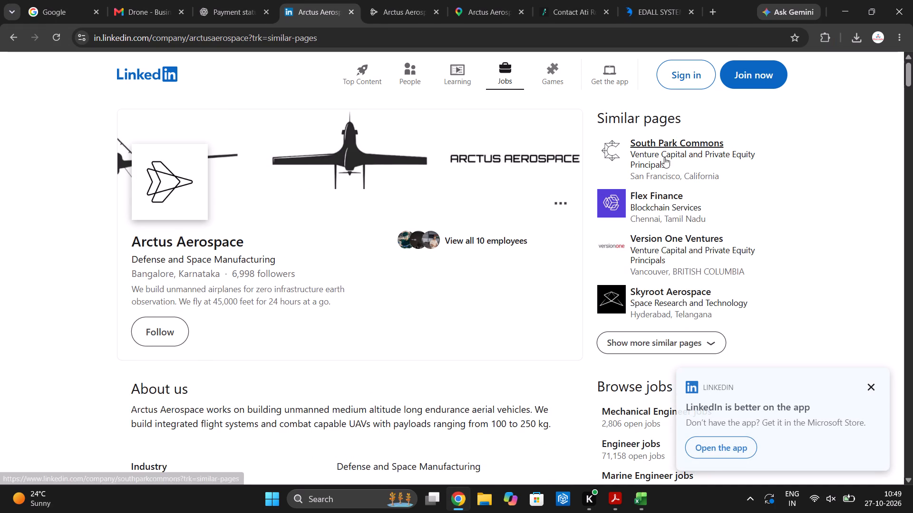
pyautogui.click(687, 332)
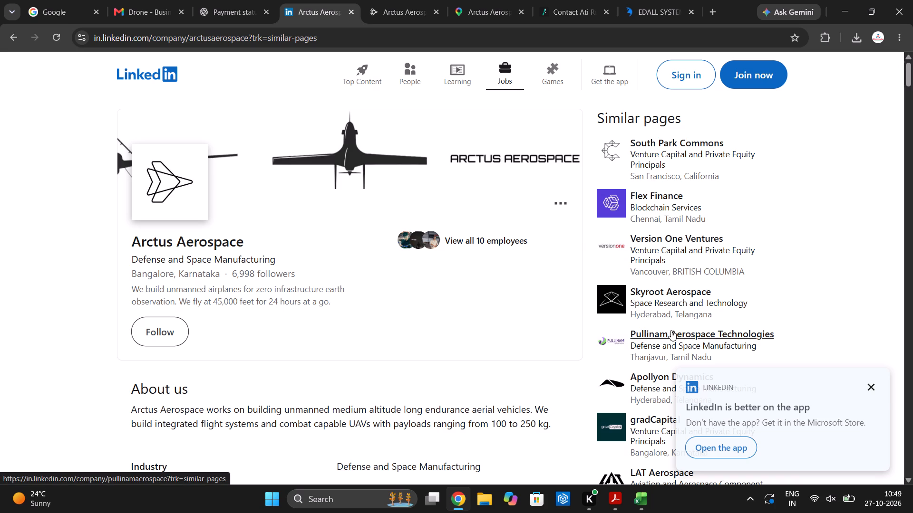
pyautogui.scroll(-3, 644, 317)
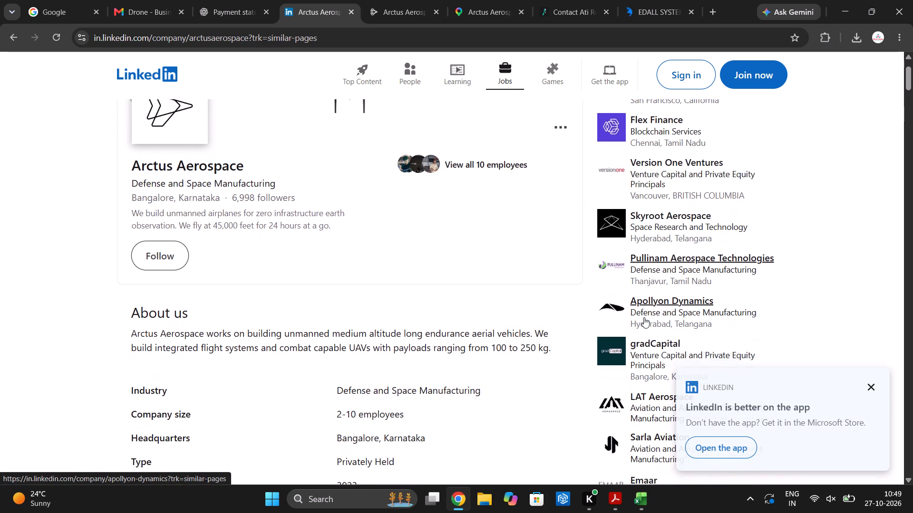
pyautogui.scroll(-3, 644, 317)
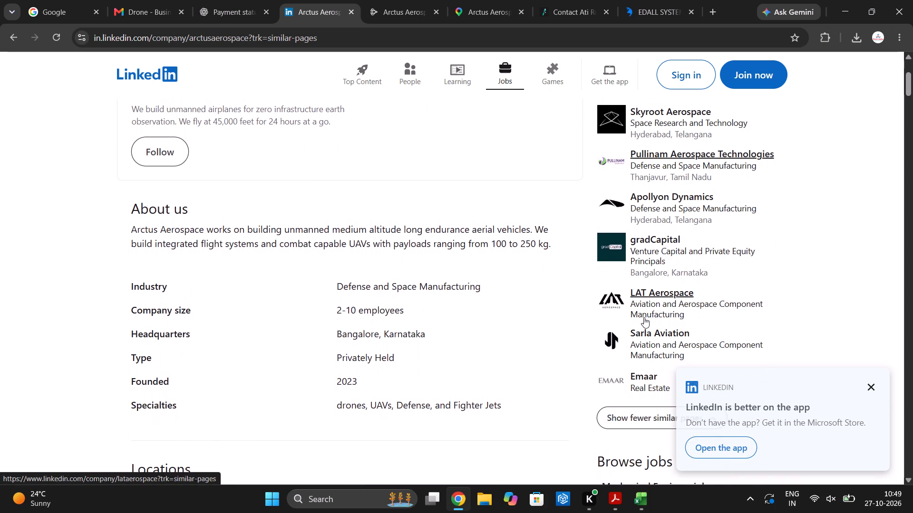
pyautogui.scroll(-1, 644, 317)
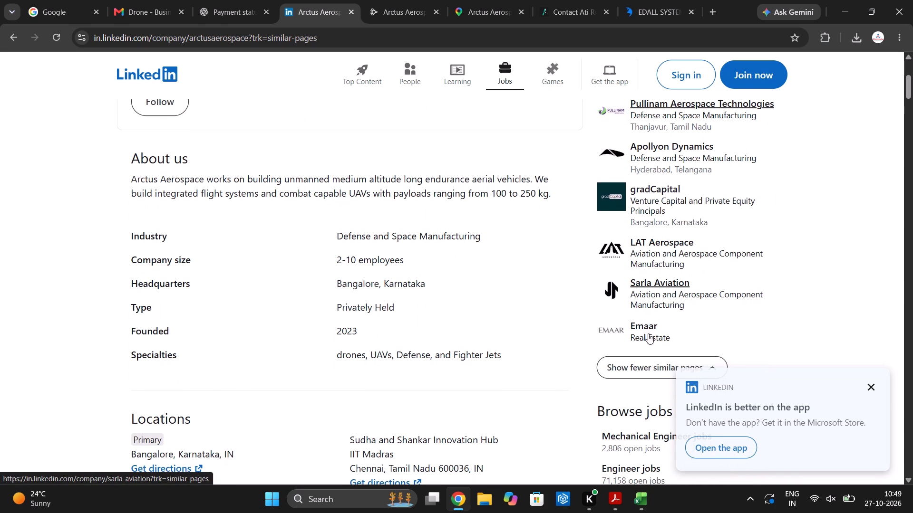
pyautogui.scroll(1, 645, 287)
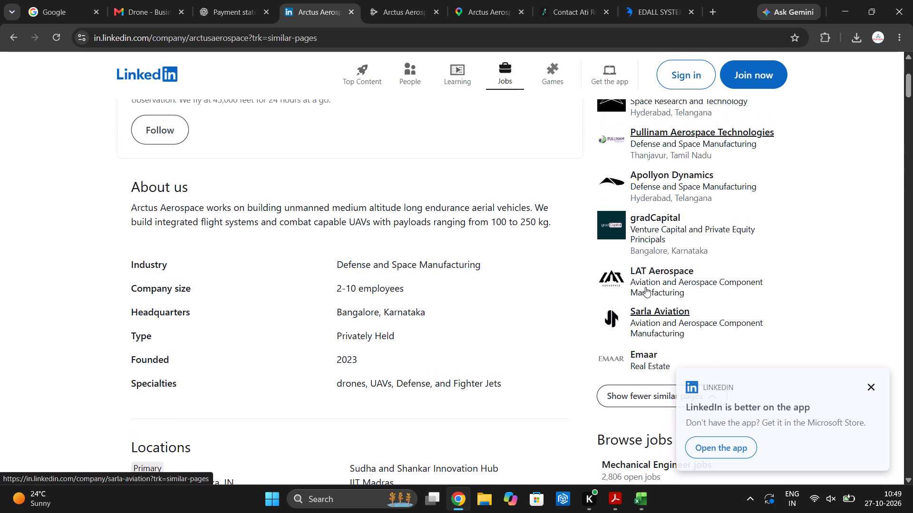
pyautogui.scroll(5, 659, 273)
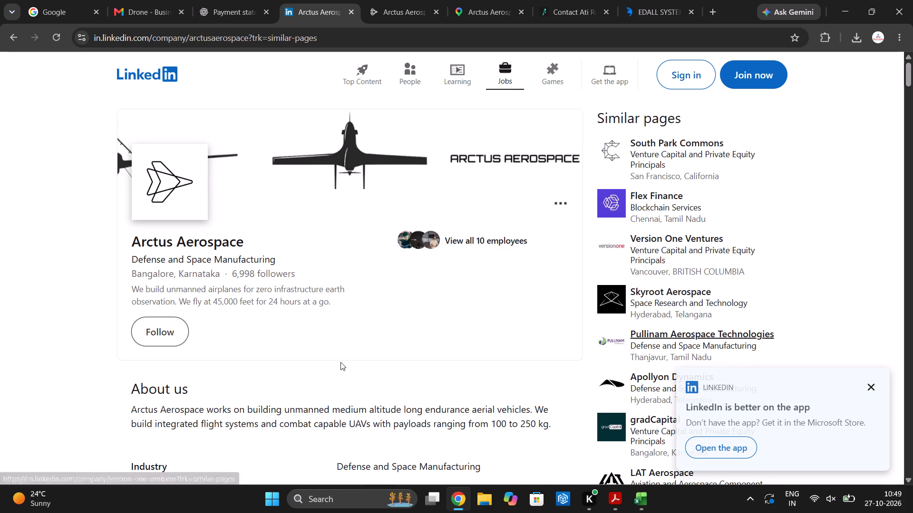
# Search Google for LAT Aerospace in the tab holding the Arctus website and open the company's official site.
pyautogui.click(404, 3)
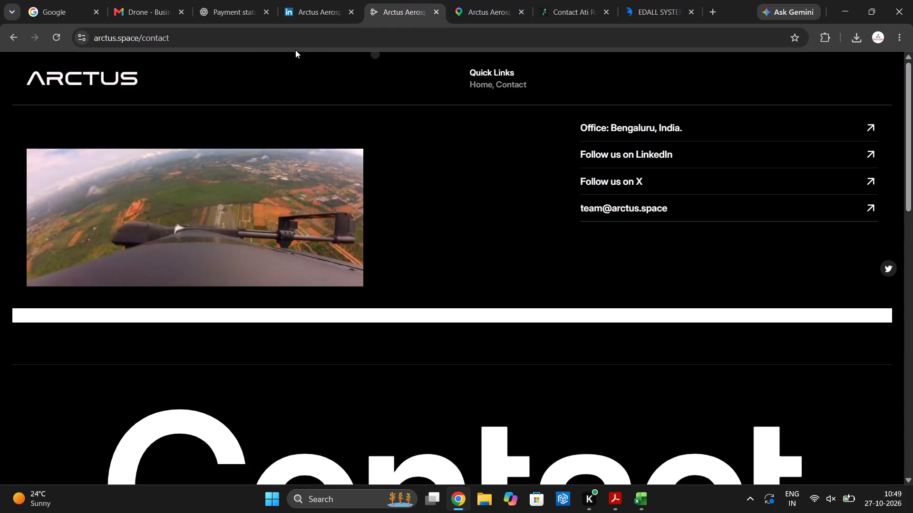
pyautogui.click(225, 32)
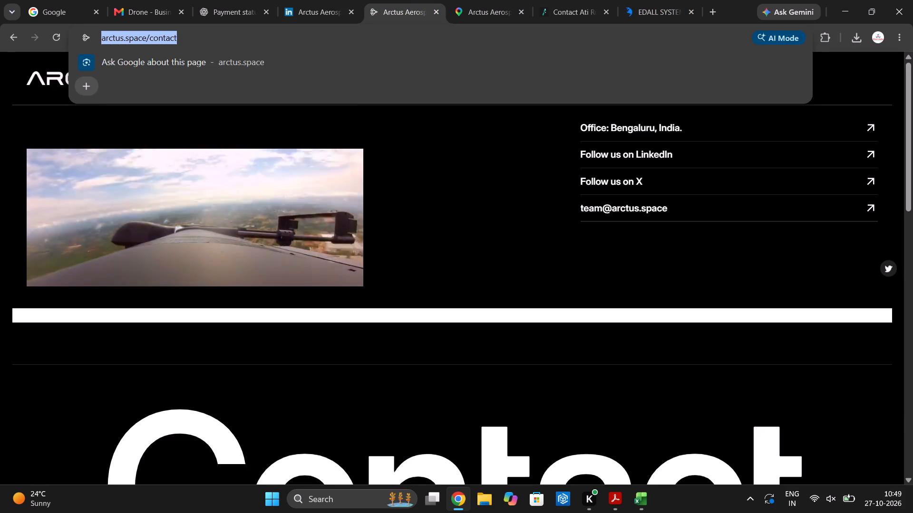
pyautogui.write('LAT')
pyautogui.press('space')
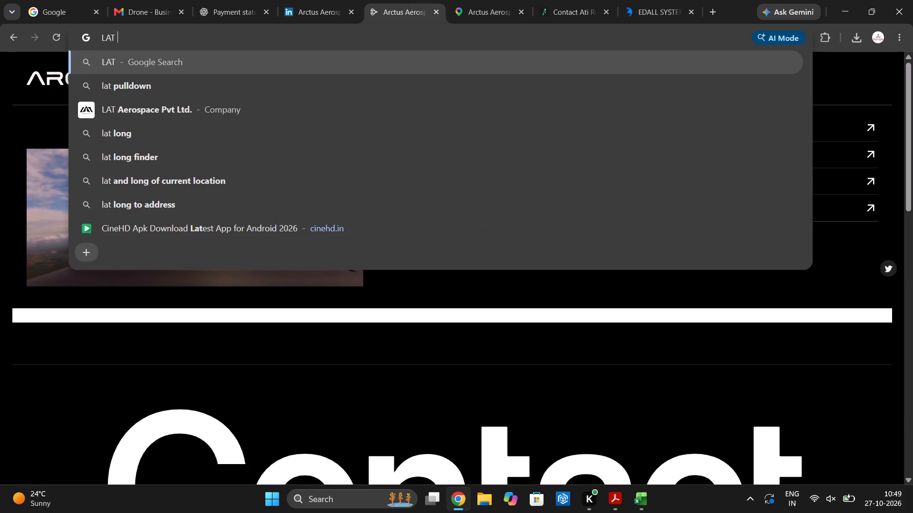
pyautogui.click(129, 105)
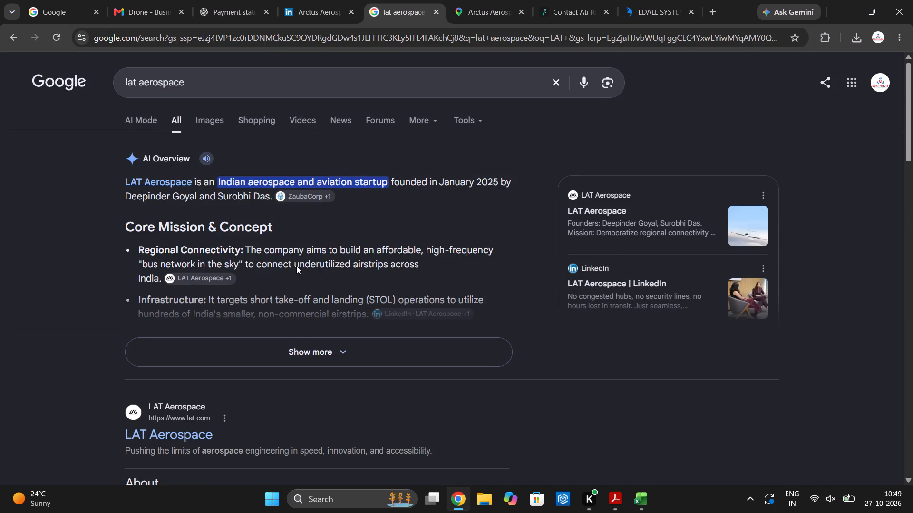
pyautogui.scroll(-3, 296, 266)
pyautogui.click(163, 374)
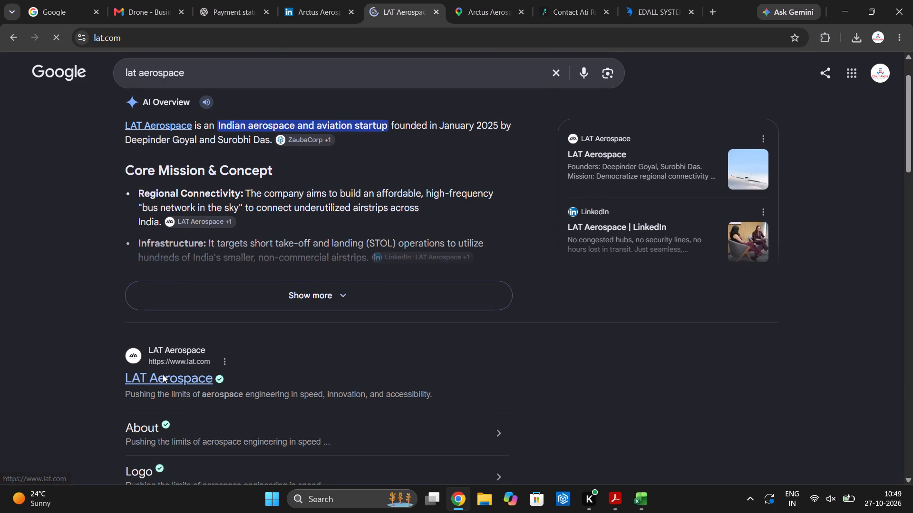
# Examine LAT Aerospace's home page and contact page for contact details.
pyautogui.scroll(-5, 492, 280)
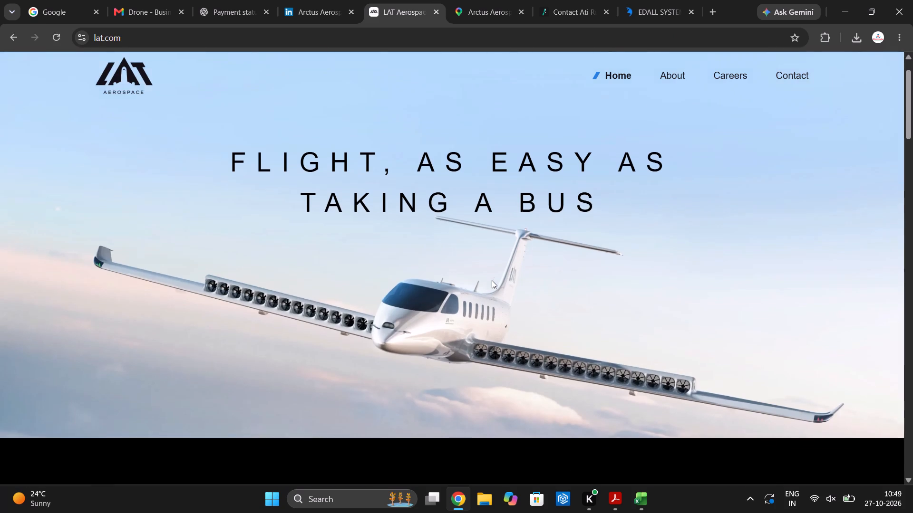
pyautogui.scroll(-12, 492, 280)
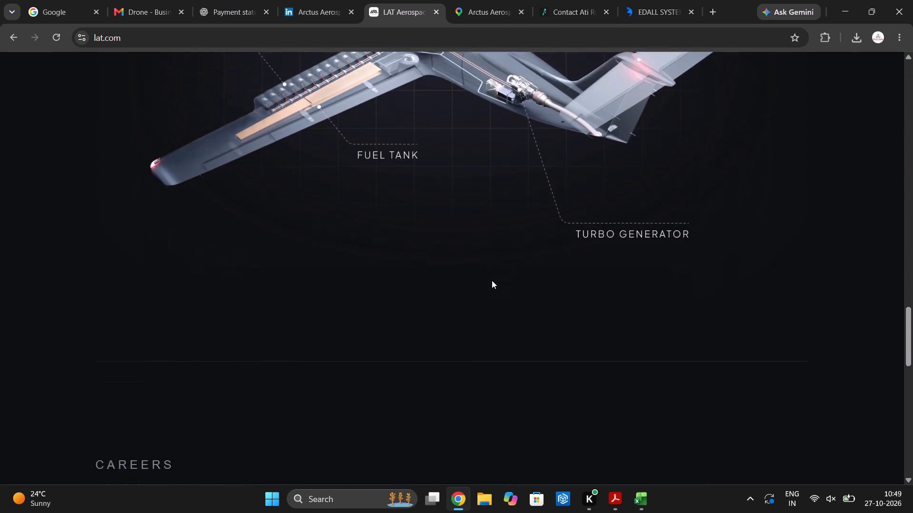
pyautogui.scroll(2, 492, 280)
pyautogui.scroll(-8, 492, 280)
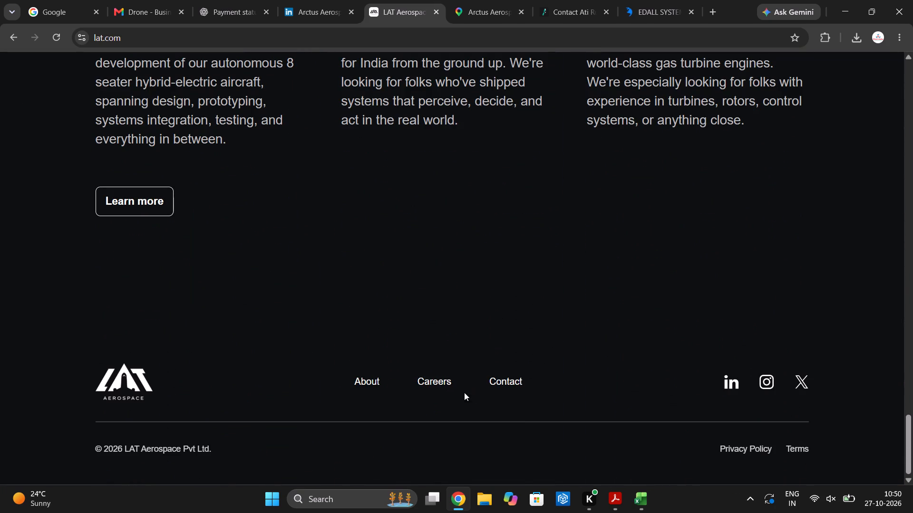
pyautogui.click(508, 384)
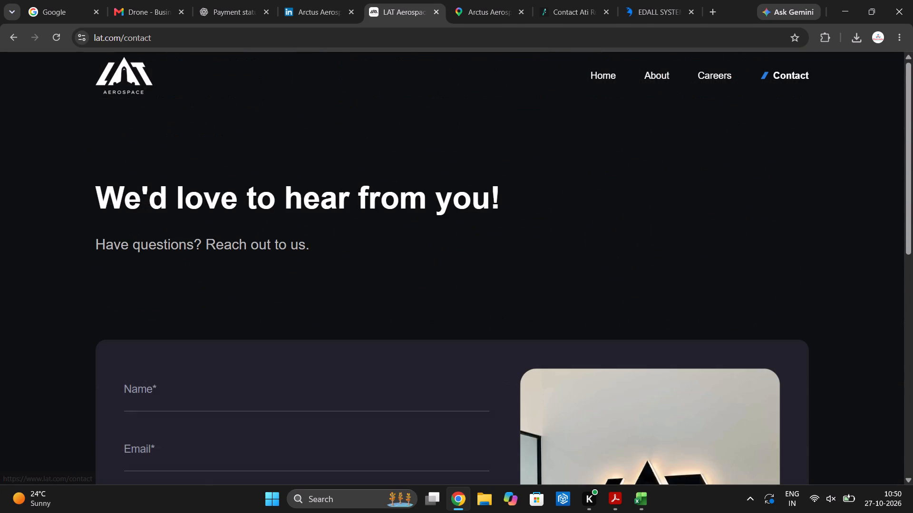
pyautogui.scroll(-9, 392, 370)
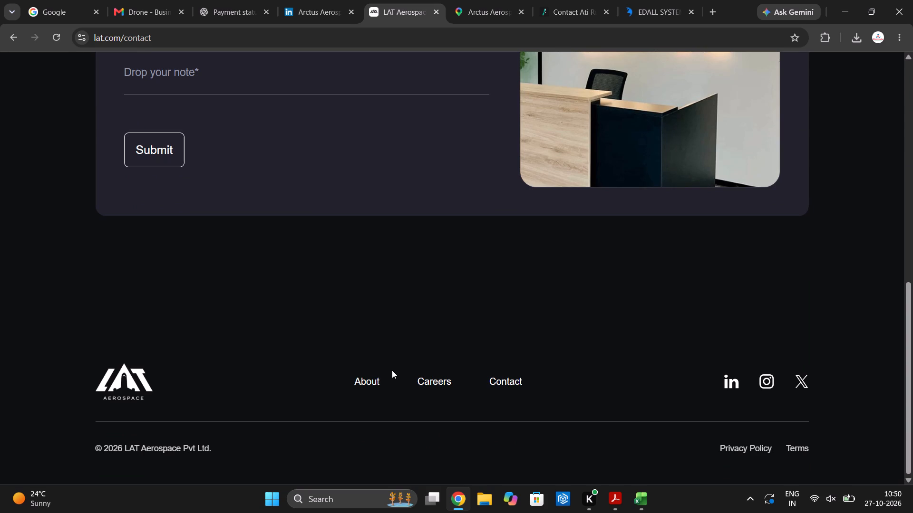
# Review Arctus Aerospace's LinkedIn similar pages again and go back to the UrbanMatrix Technologies LinkedIn page.
pyautogui.click(310, 7)
pyautogui.scroll(2, 406, 223)
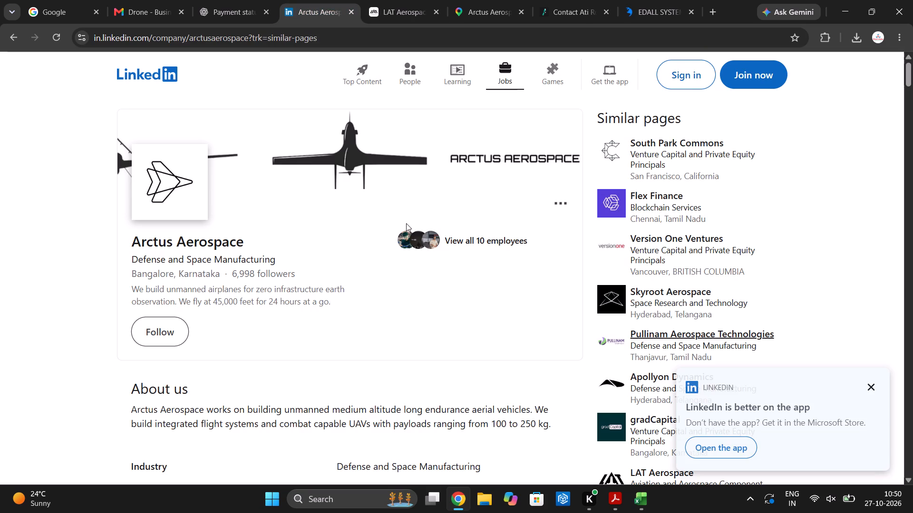
pyautogui.scroll(1, 406, 223)
pyautogui.scroll(4, 661, 260)
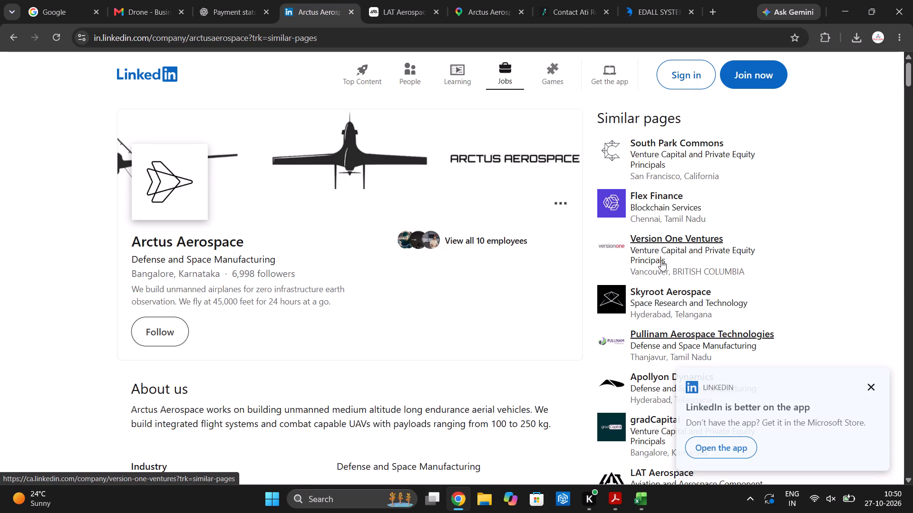
pyautogui.click(12, 39)
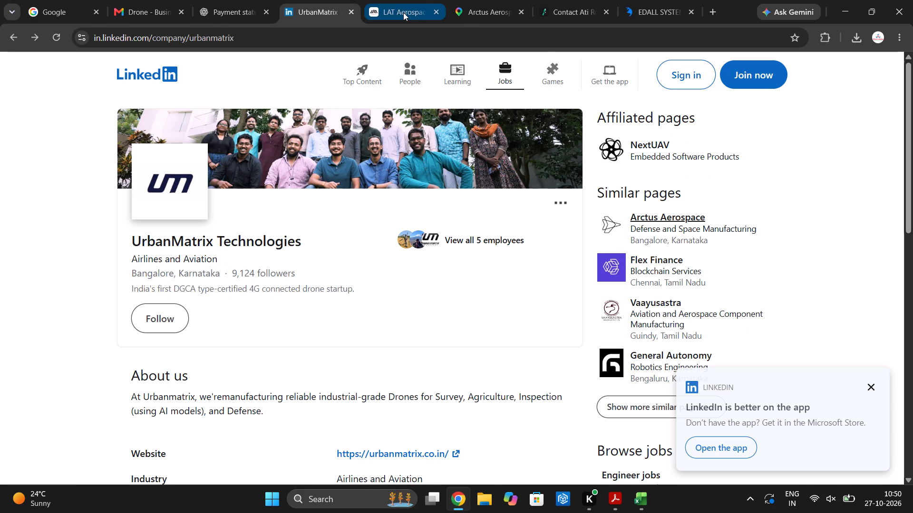
# Move the LAT Aerospace browser tab to directly after the Gmail tab.
pyautogui.moveTo(403, 12); pyautogui.dragTo(180, 45)
pyautogui.moveTo(116, 42); pyautogui.dragTo(298, 15)
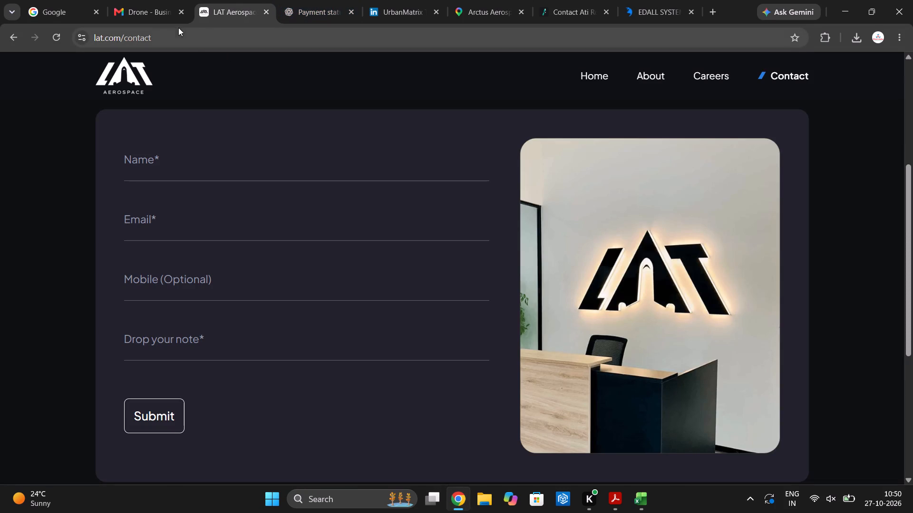
# Begin a search for VAAYUSA in the LAT Aerospace tab.
pyautogui.click(160, 32)
pyautogui.write('VAAYUSA')
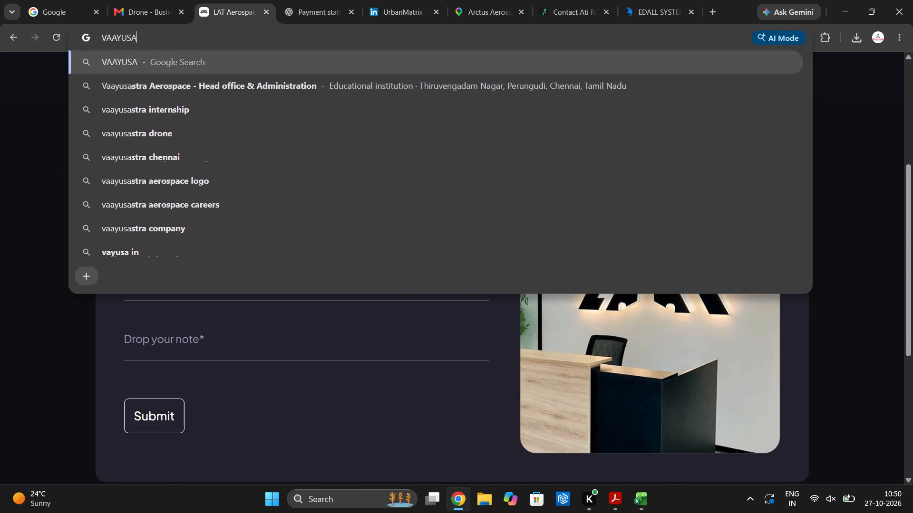
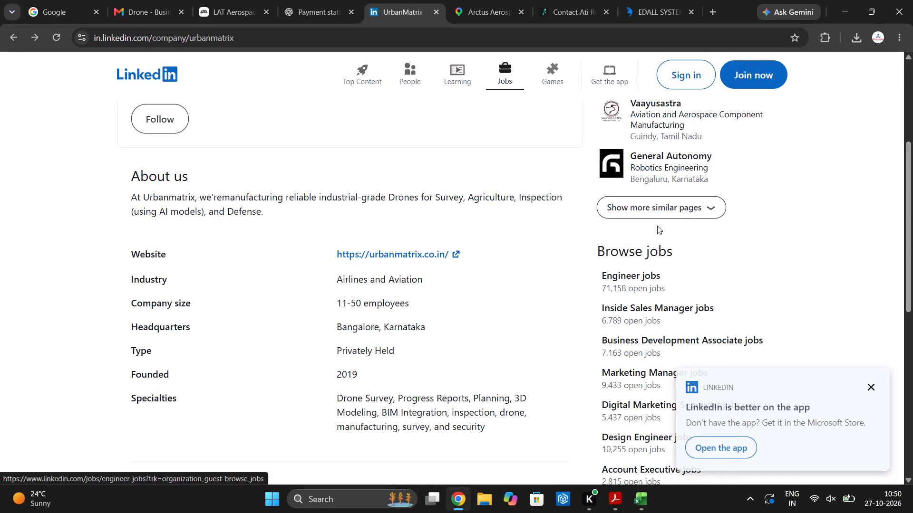
# Expand UrbanMatrix Technologies' similar pages on LinkedIn and open the Asteria Aerospace Limited page.
pyautogui.click(657, 226)
pyautogui.click(656, 216)
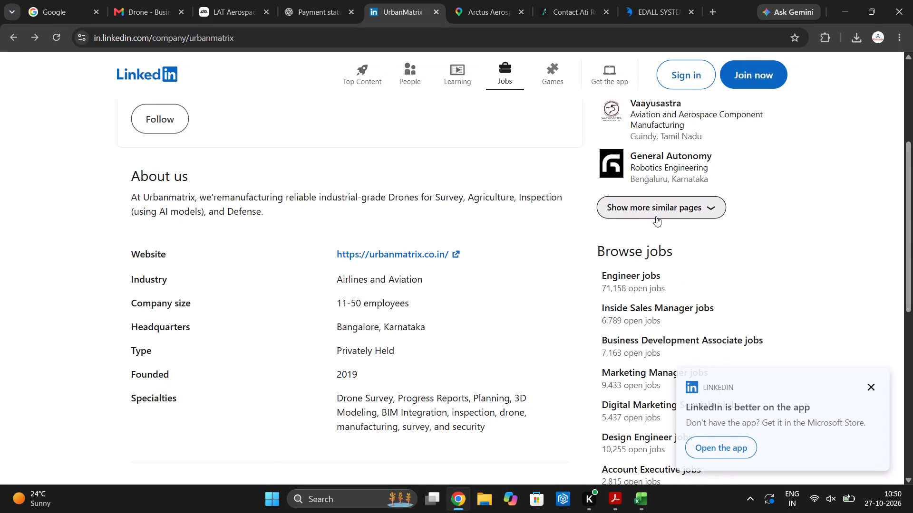
pyautogui.scroll(-2, 726, 215)
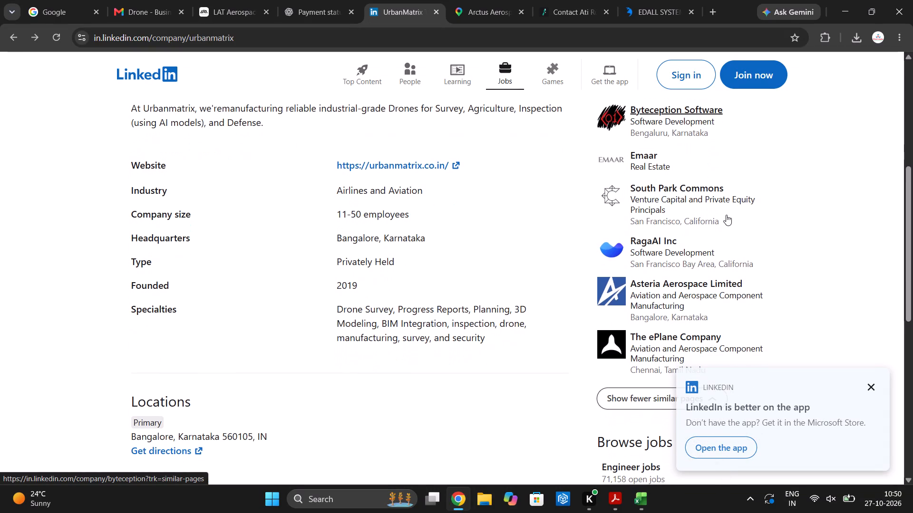
pyautogui.scroll(-1, 726, 215)
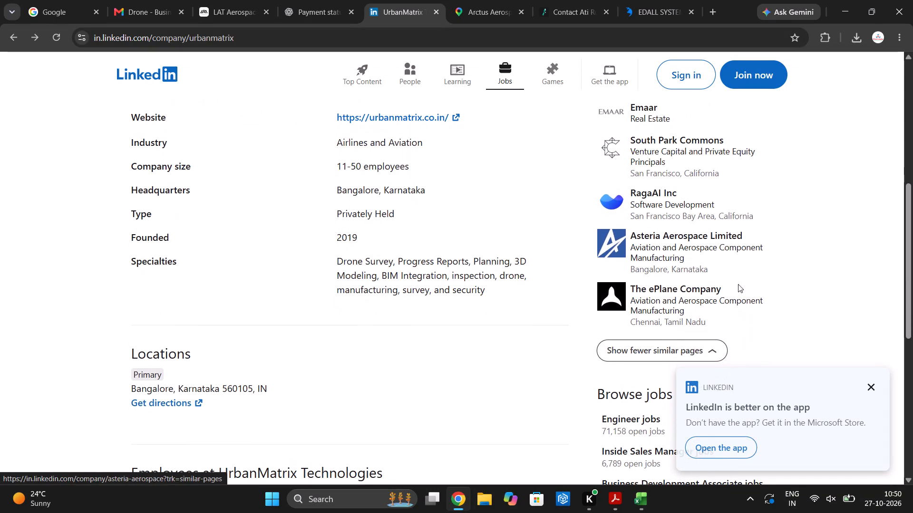
pyautogui.click(674, 234)
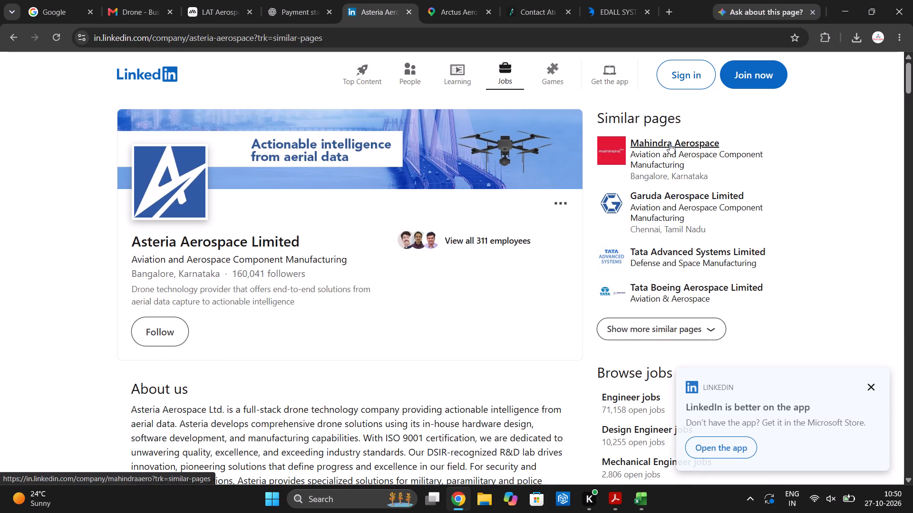
# Expand and review Asteria Aerospace's similar pages, and open the NewSpace Research and Technologies page.
pyautogui.click(691, 324)
pyautogui.scroll(-2, 663, 284)
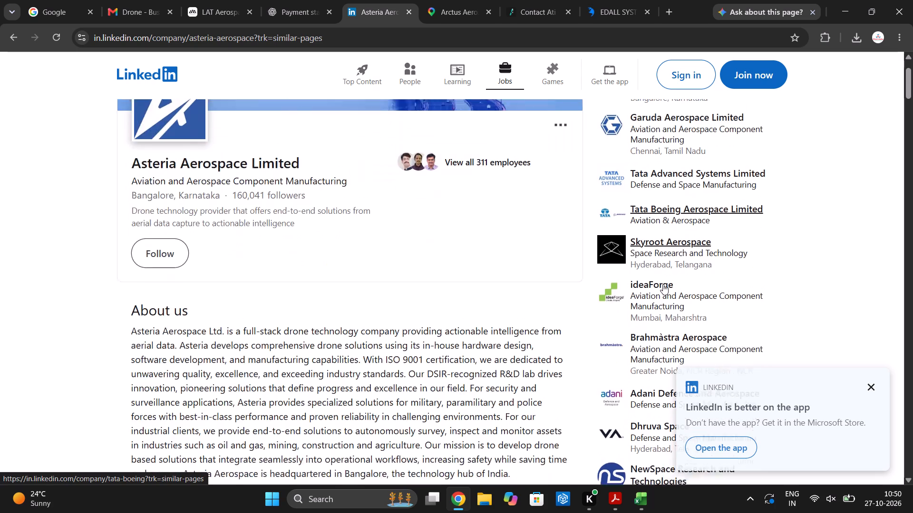
pyautogui.scroll(-3, 663, 284)
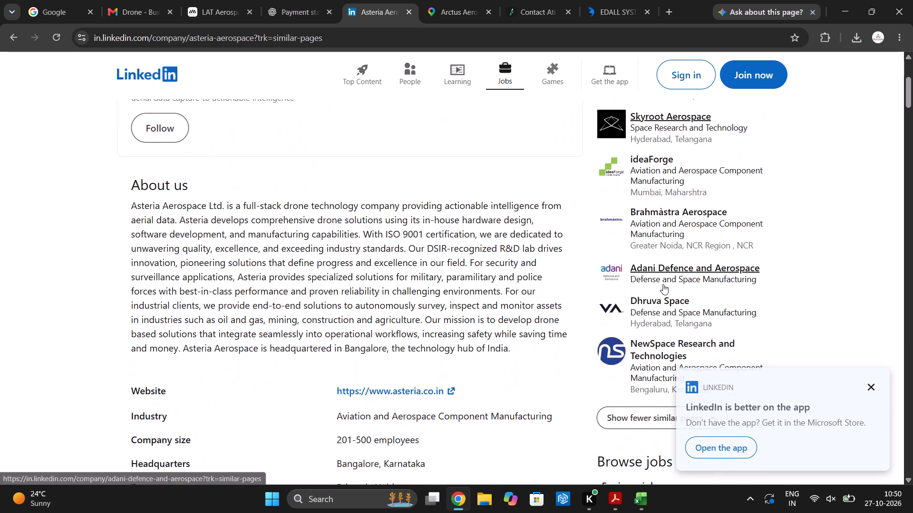
pyautogui.scroll(-2, 663, 284)
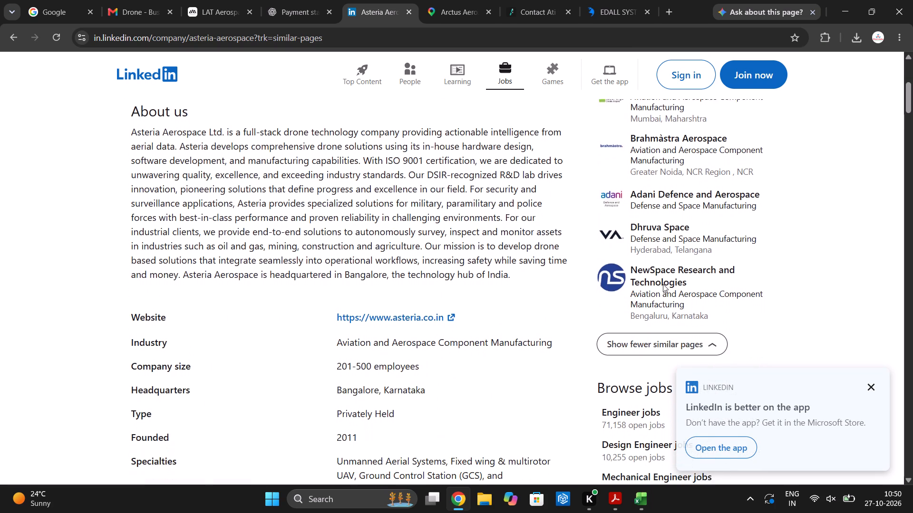
pyautogui.scroll(-1, 663, 284)
pyautogui.click(654, 269)
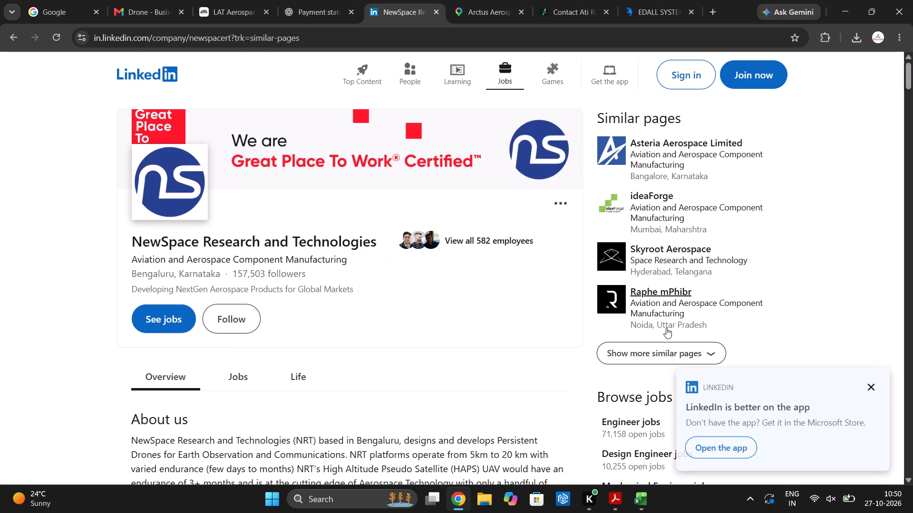
# Expand NewSpace Research and Technologies' similar pages and review the listed companies.
pyautogui.click(663, 344)
pyautogui.scroll(-3, 642, 244)
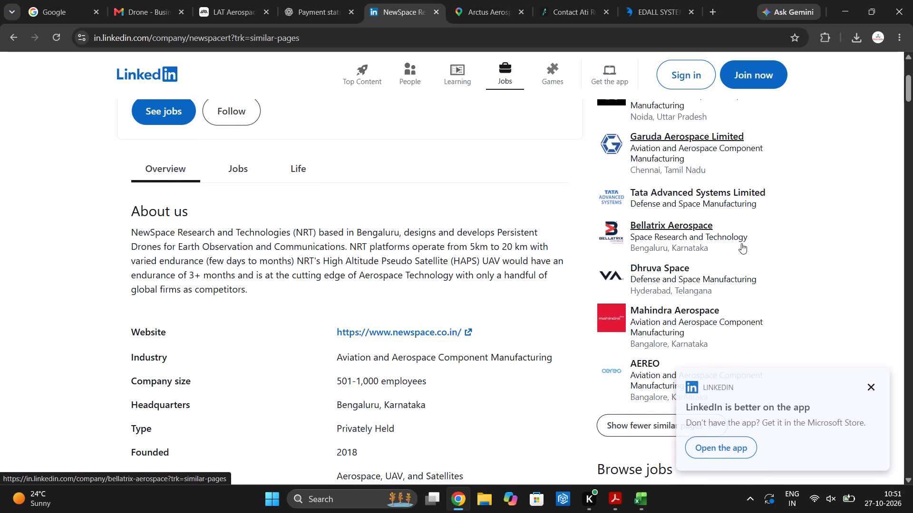
pyautogui.scroll(-2, 741, 243)
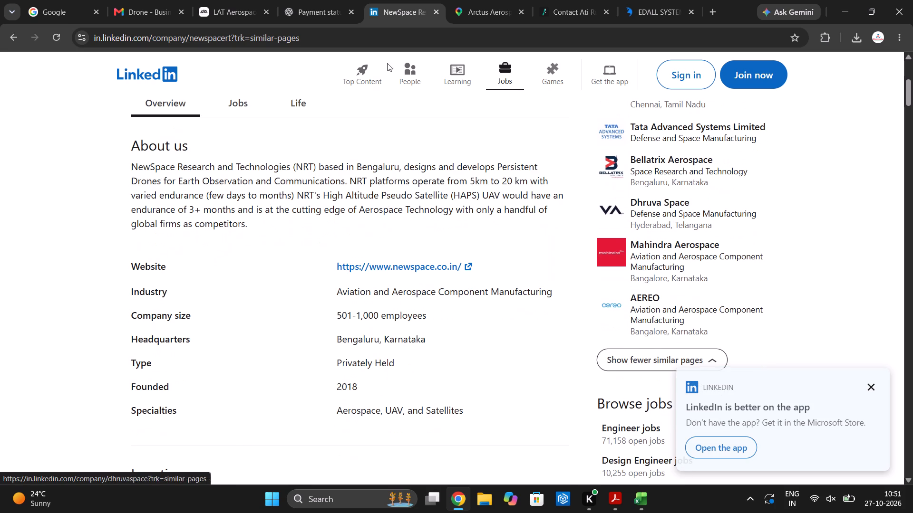
# In the LAT Aerospace tab, replace the VAAYUSA query with a search for bellatrix aerospace private limited and open the Bellatrix Aerospace website.
pyautogui.click(244, 9)
pyautogui.click(174, 37)
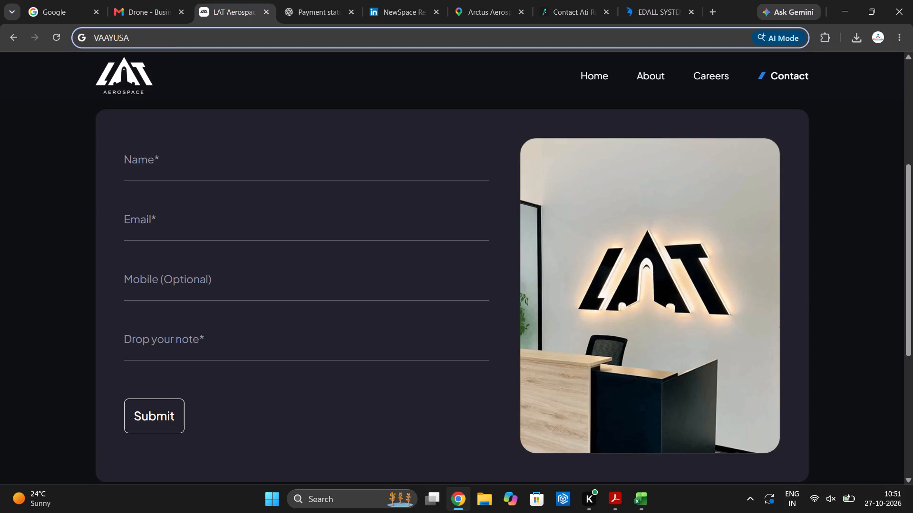
pyautogui.press('BackSpace')
pyautogui.press('BackSpace')
pyautogui.press('BackSpace')
pyautogui.press('BackSpace')
pyautogui.press('BackSpace')
pyautogui.press('BackSpace')
pyautogui.press('BackSpace')
pyautogui.press('BackSpace')
pyautogui.press('BackSpace')
pyautogui.press('BackSpace')
pyautogui.press('BackSpace')
pyautogui.press('BackSpace')
pyautogui.press('BackSpace')
pyautogui.press('BackSpace')
pyautogui.press('BackSpace')
pyautogui.write('BELLA')
pyautogui.write('TR')
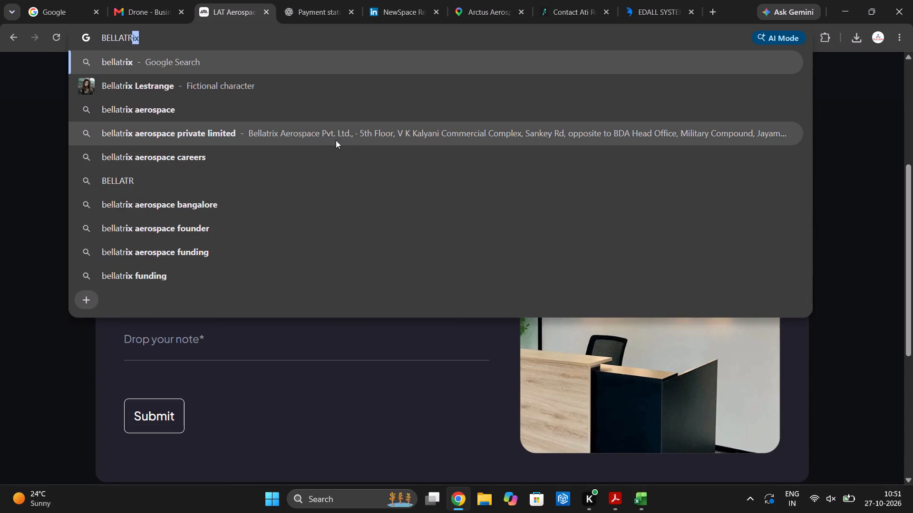
pyautogui.click(269, 134)
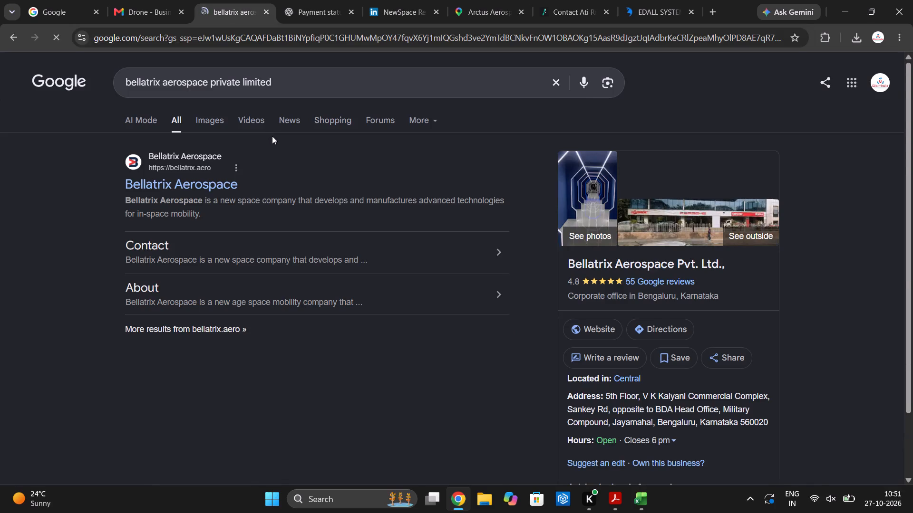
pyautogui.click(195, 187)
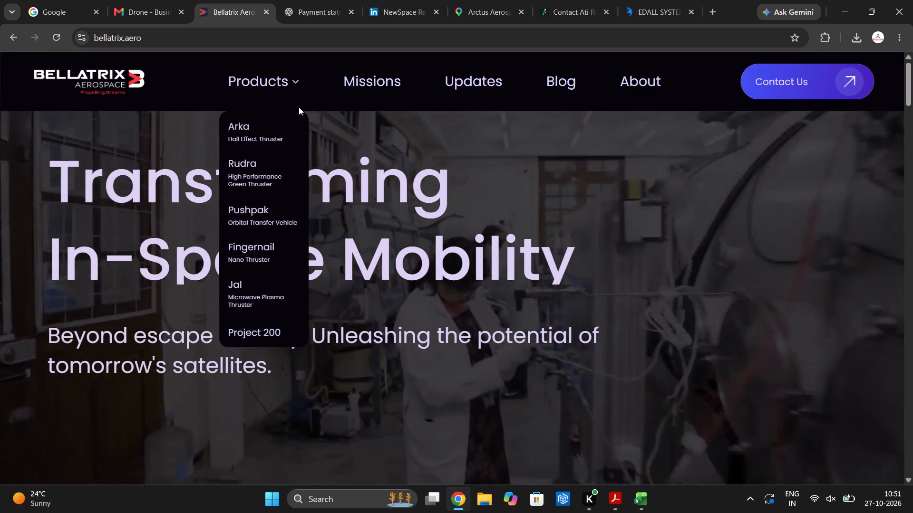
# Look through Bellatrix Aerospace's home page for its products and featured articles.
pyautogui.scroll(-12, 379, 227)
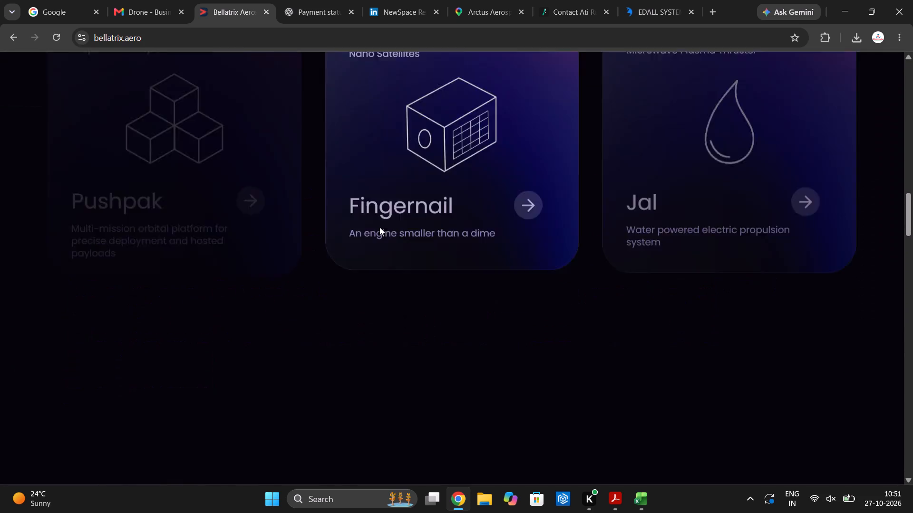
pyautogui.scroll(-7, 379, 227)
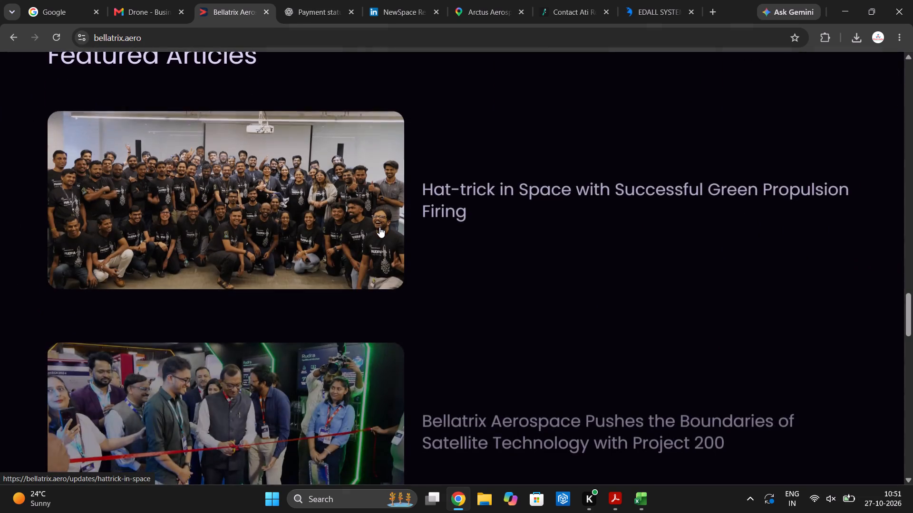
pyautogui.scroll(-5, 379, 227)
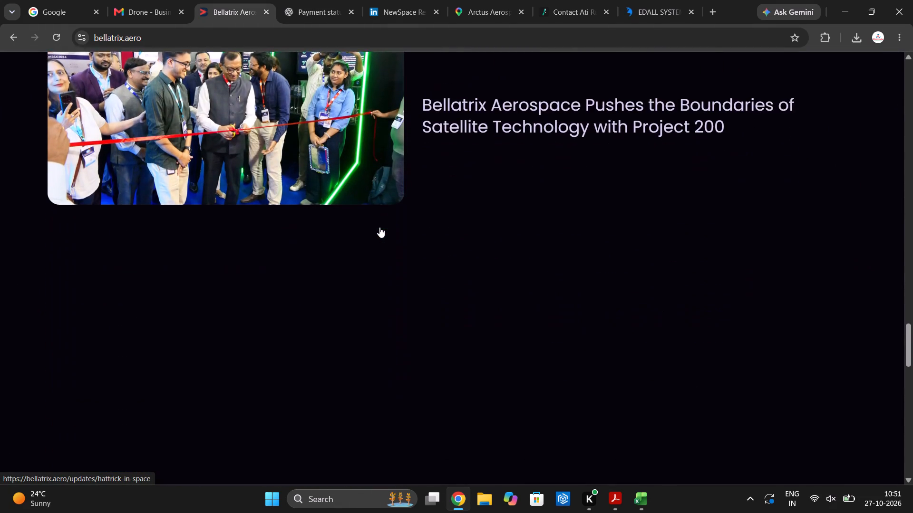
pyautogui.scroll(-5, 321, 265)
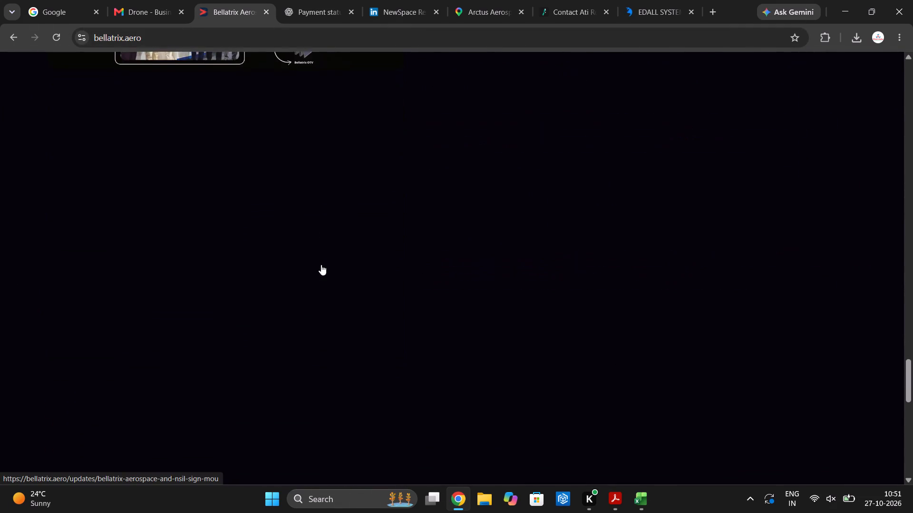
pyautogui.scroll(20, 321, 265)
pyautogui.scroll(1, 321, 265)
pyautogui.scroll(10, 261, 122)
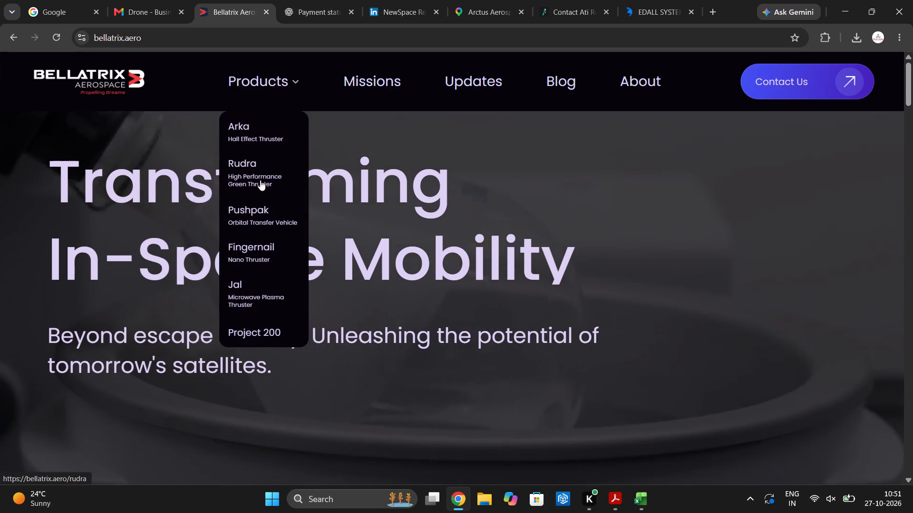
# Open Bellatrix Aerospace's Pushpak product page and read through it to the footer.
pyautogui.click(260, 214)
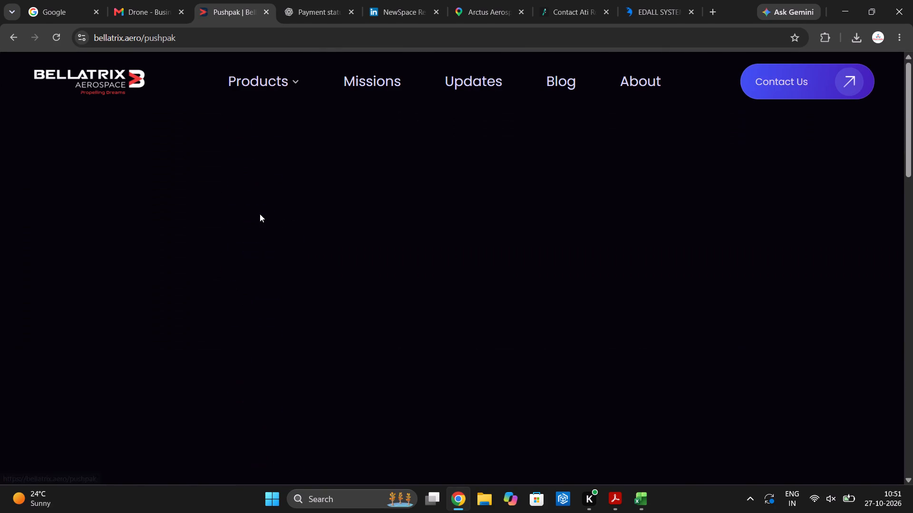
pyautogui.scroll(-1, 260, 214)
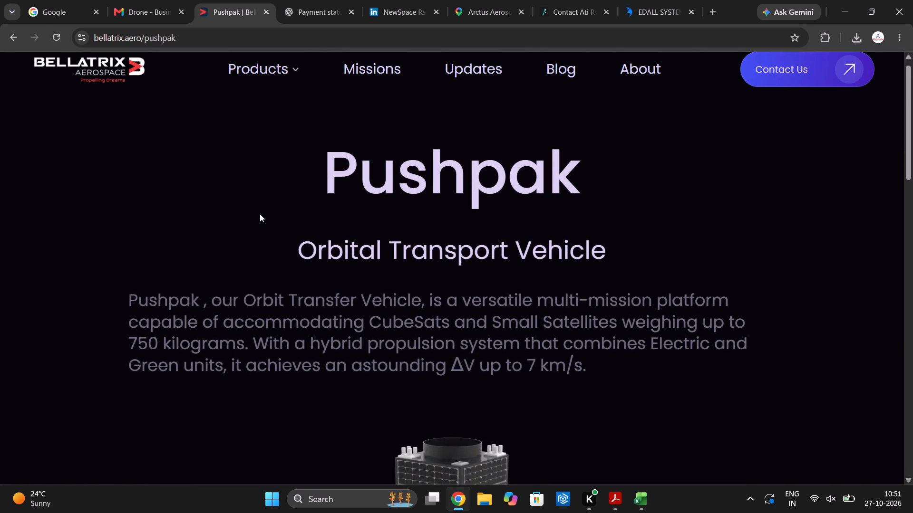
pyautogui.scroll(-1, 260, 214)
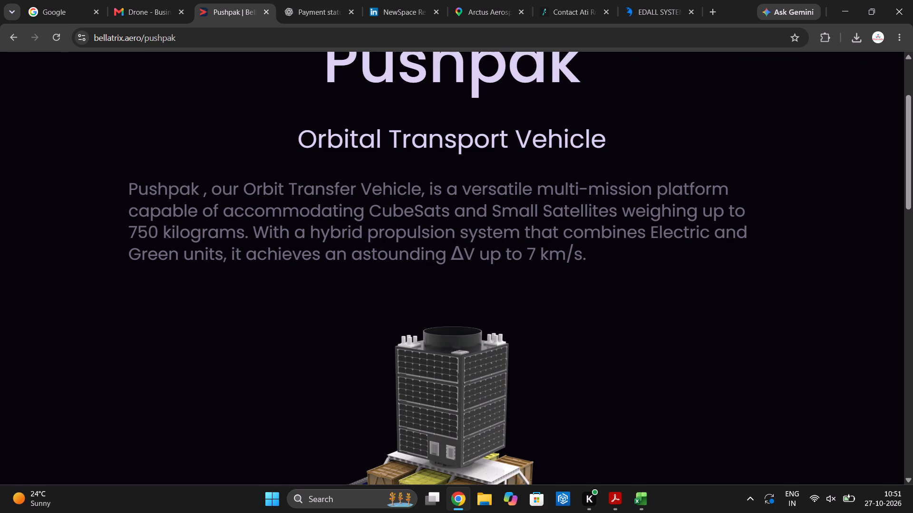
pyautogui.scroll(-6, 260, 214)
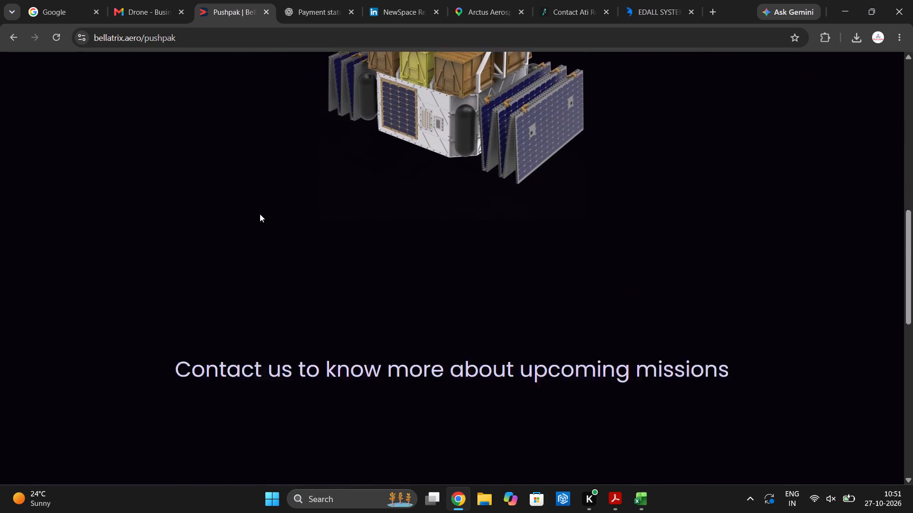
pyautogui.scroll(-7, 260, 214)
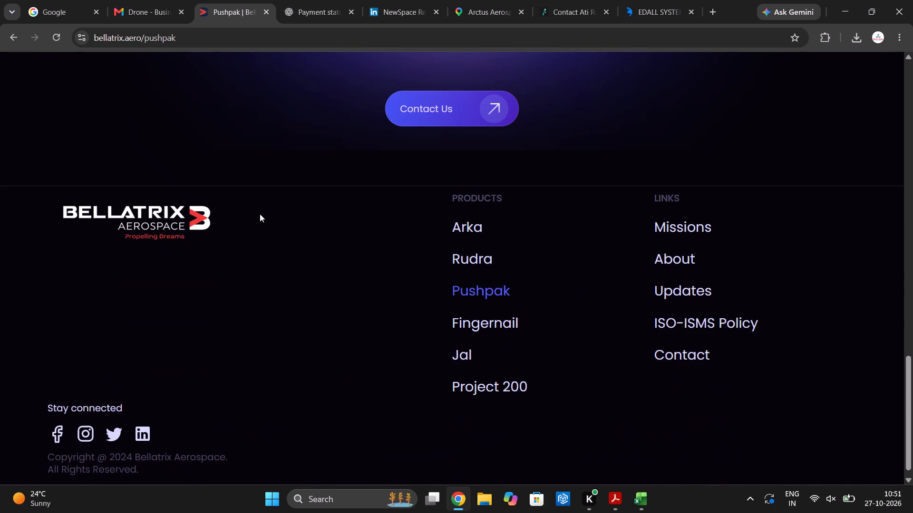
# Open the Arka Hall effect thruster page and examine its variants and specifications.
pyautogui.click(466, 210)
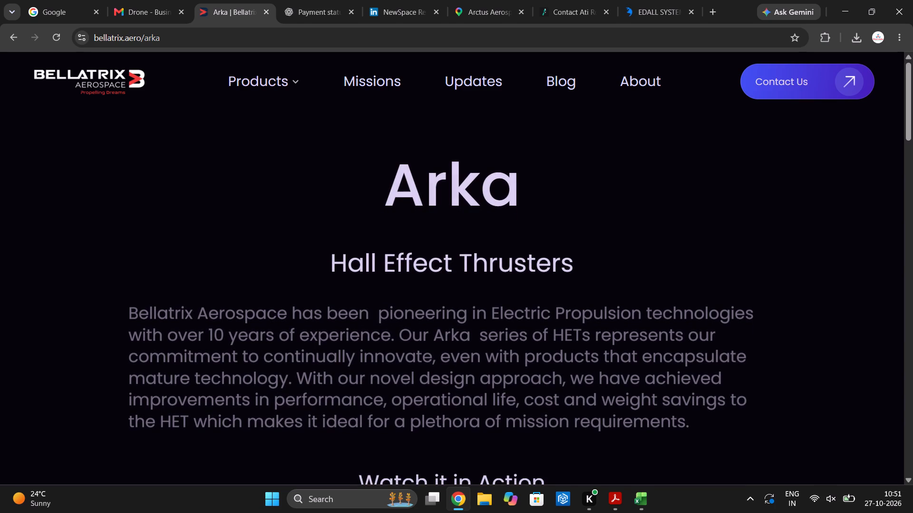
pyautogui.scroll(-4, 466, 210)
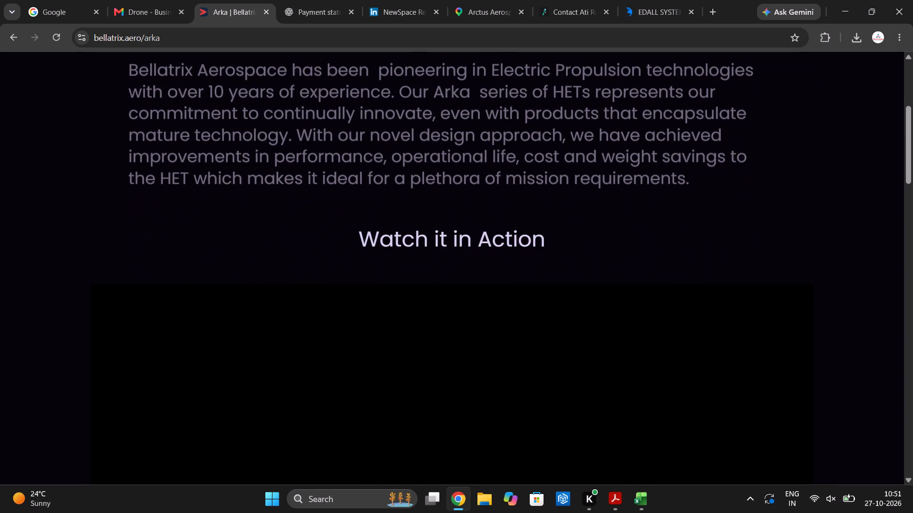
pyautogui.scroll(-7, 466, 210)
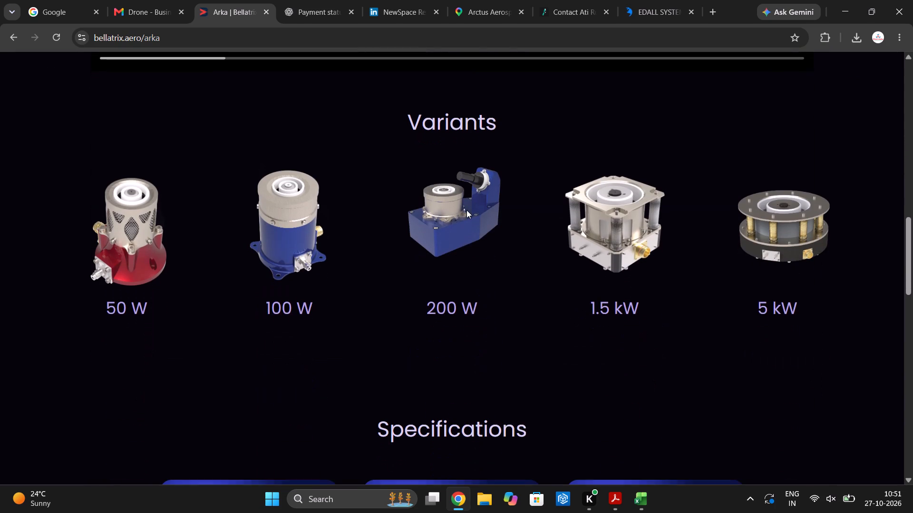
pyautogui.scroll(-8, 466, 210)
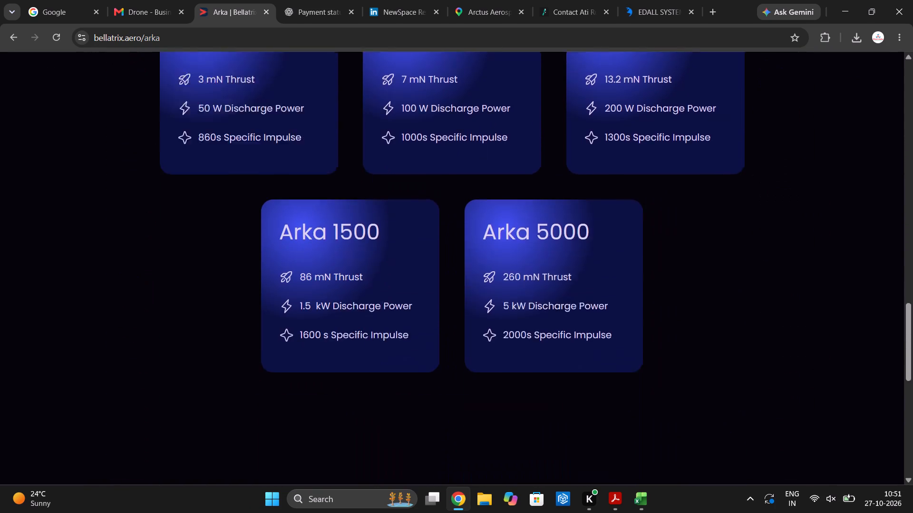
pyautogui.scroll(-6, 466, 210)
# Open Bellatrix Aerospace's contact page to view its contact details.
pyautogui.click(677, 339)
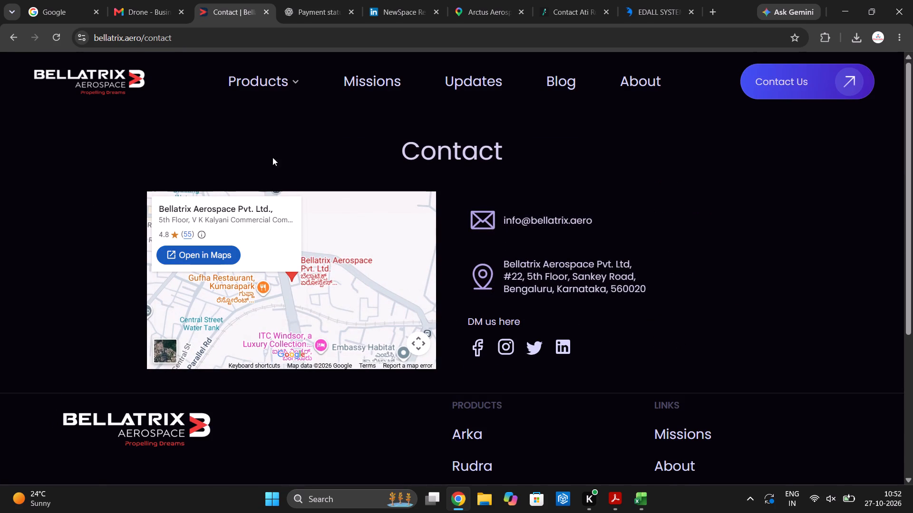
# Return to NewSpace's LinkedIn similar pages, open the AEREO page and look over its company profile.
pyautogui.click(363, 11)
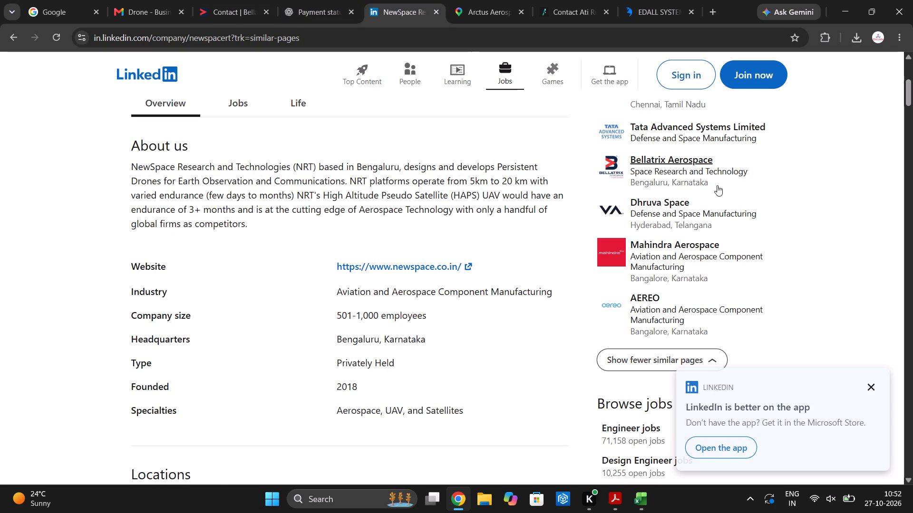
pyautogui.click(642, 296)
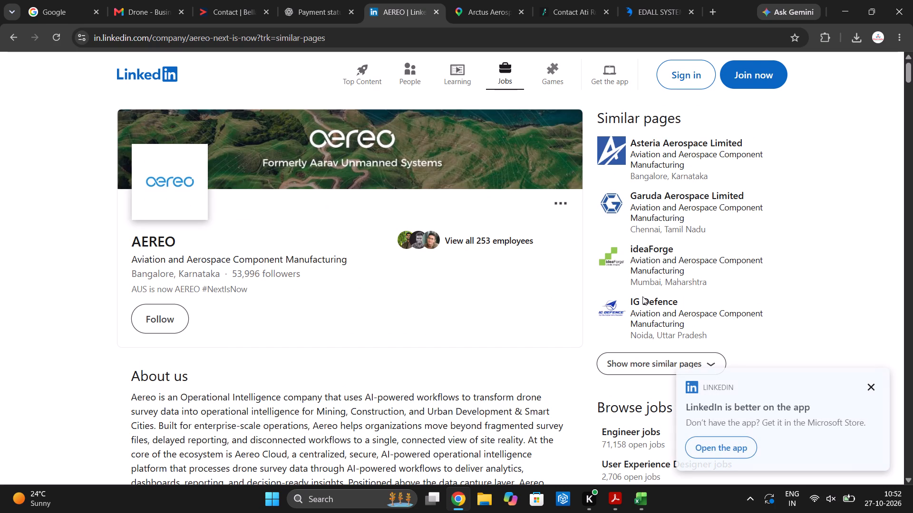
pyautogui.scroll(-3, 633, 256)
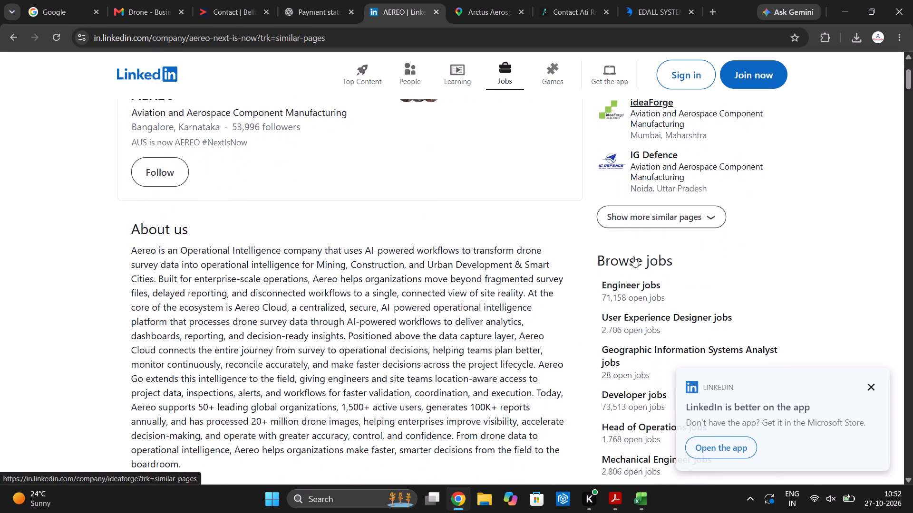
pyautogui.scroll(2, 633, 256)
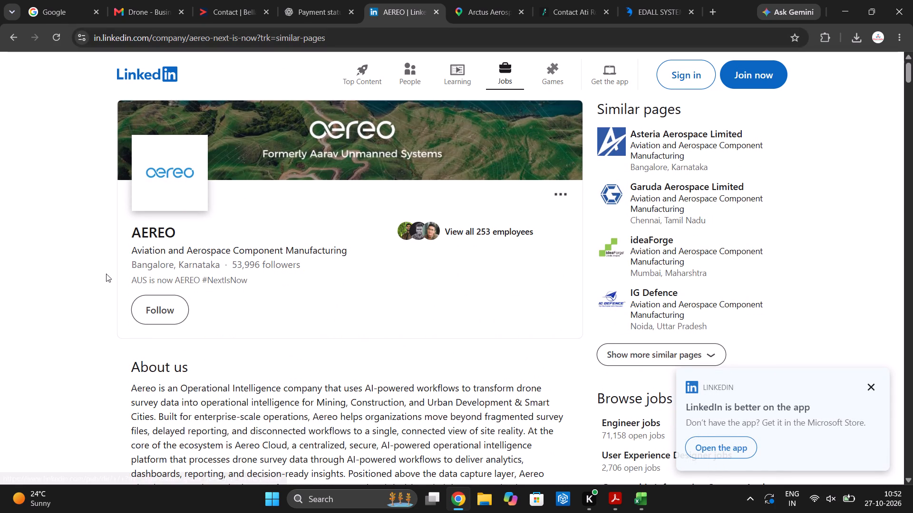
# Begin a search for AEREO in the Bellatrix Aerospace tab.
pyautogui.click(214, 0)
pyautogui.click(214, 28)
pyautogui.write('AEREO')
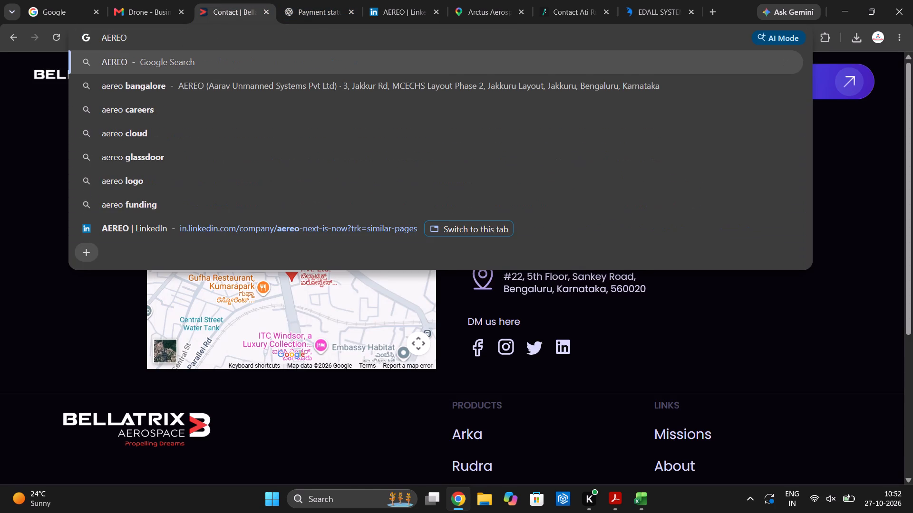
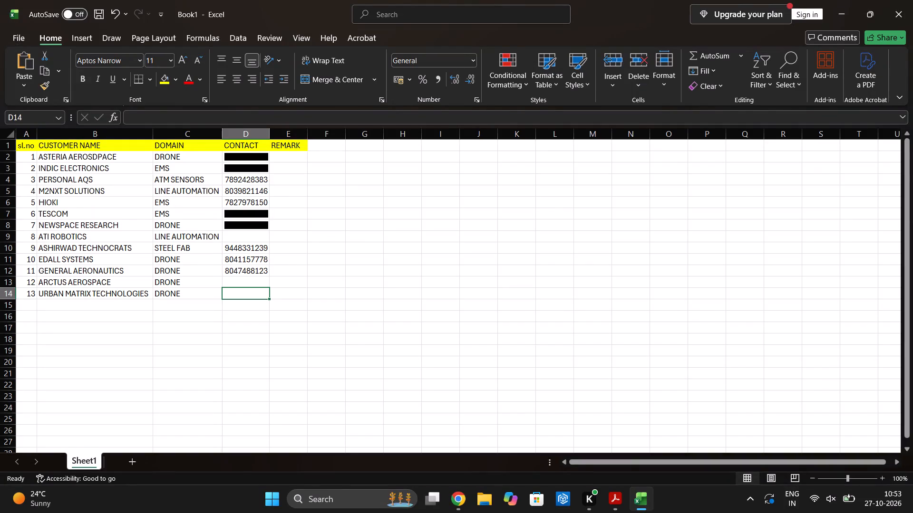
# Apply all borders to the customer table, from the sl.no header through the REMARK column of the URBAN MATRIX TECHNOLOGIES row.
pyautogui.moveTo(28, 146); pyautogui.dragTo(295, 298)
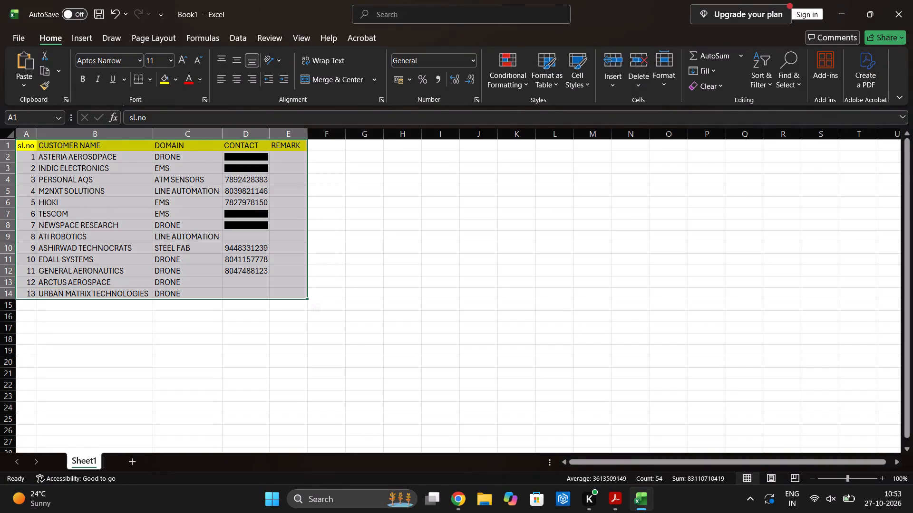
pyautogui.click(149, 80)
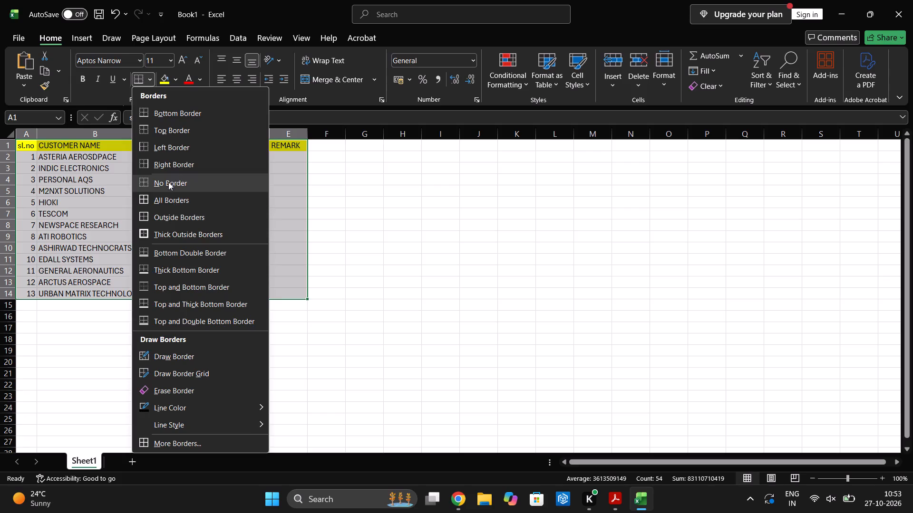
pyautogui.click(156, 196)
pyautogui.click(359, 206)
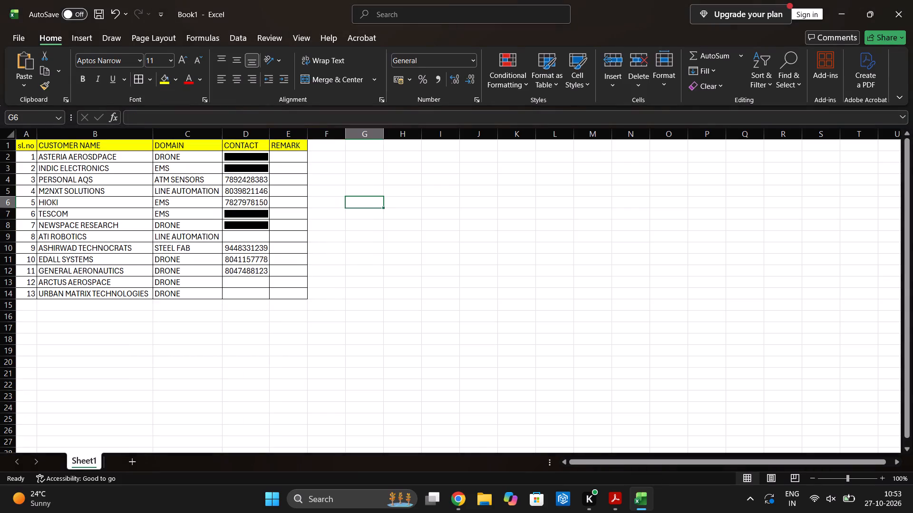
# Save the workbook to the Desktop folder as an Excel Workbook named TARGET.
pyautogui.click(100, 21)
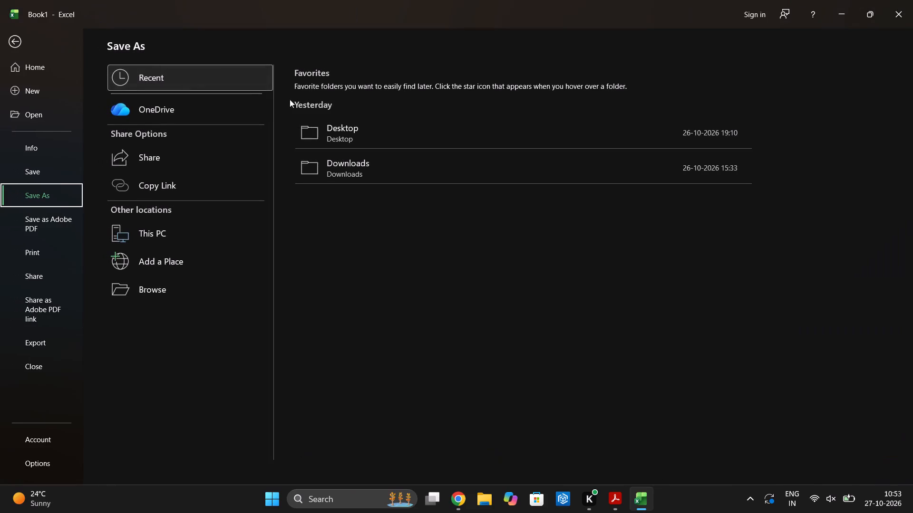
pyautogui.click(333, 136)
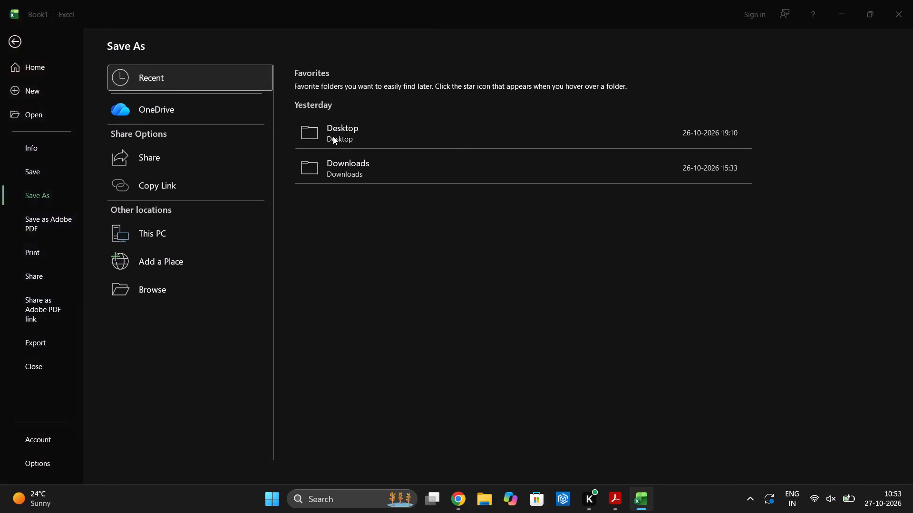
pyautogui.press('BackSpace')
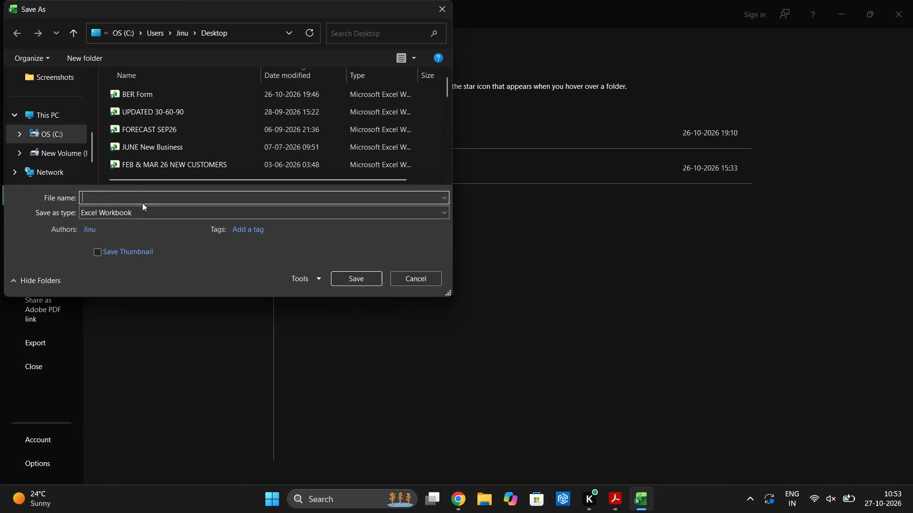
pyautogui.write('TARGE')
pyautogui.press('6')
pyautogui.press('BackSpace')
pyautogui.press('t')
pyautogui.click(342, 280)
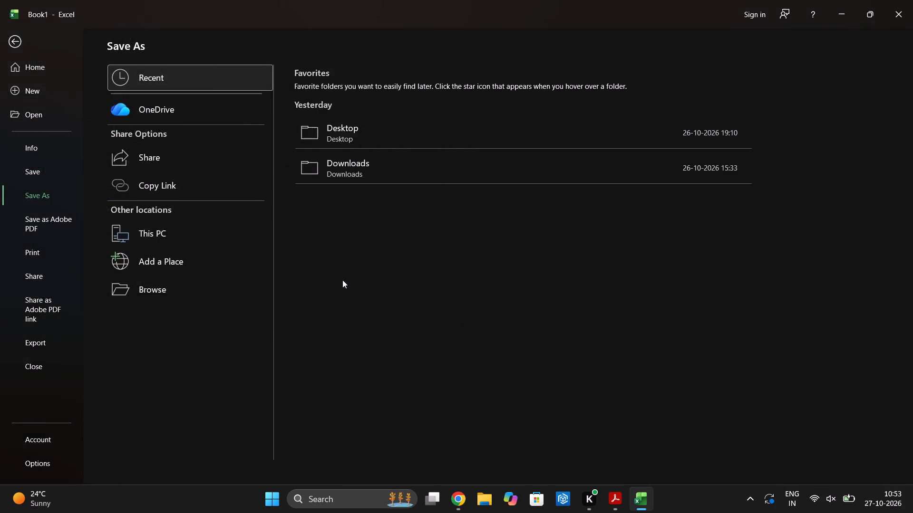
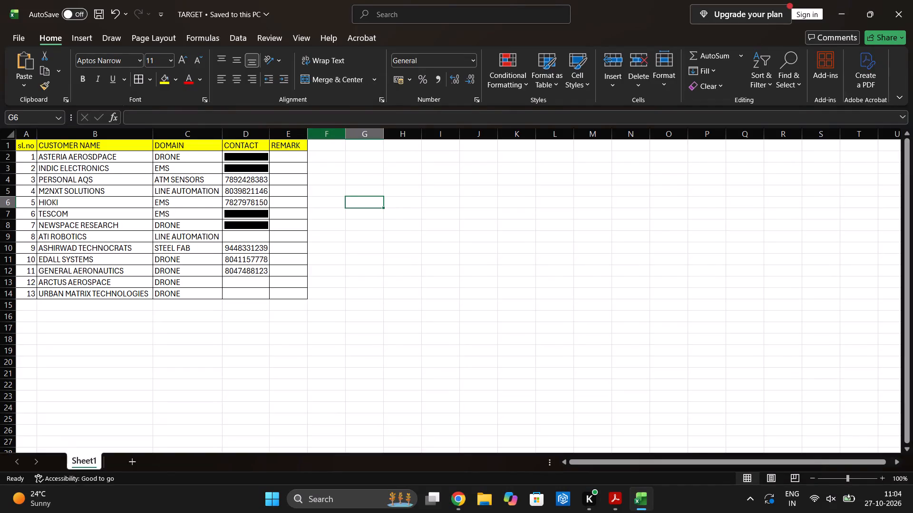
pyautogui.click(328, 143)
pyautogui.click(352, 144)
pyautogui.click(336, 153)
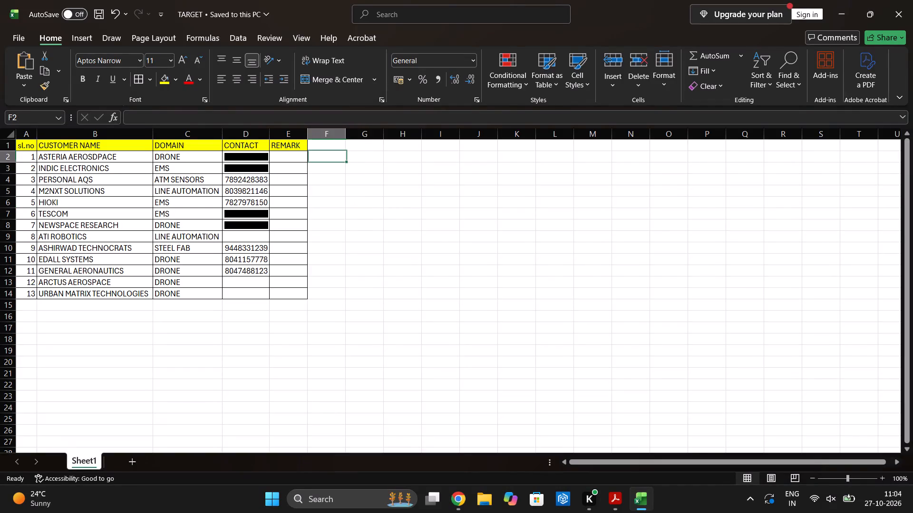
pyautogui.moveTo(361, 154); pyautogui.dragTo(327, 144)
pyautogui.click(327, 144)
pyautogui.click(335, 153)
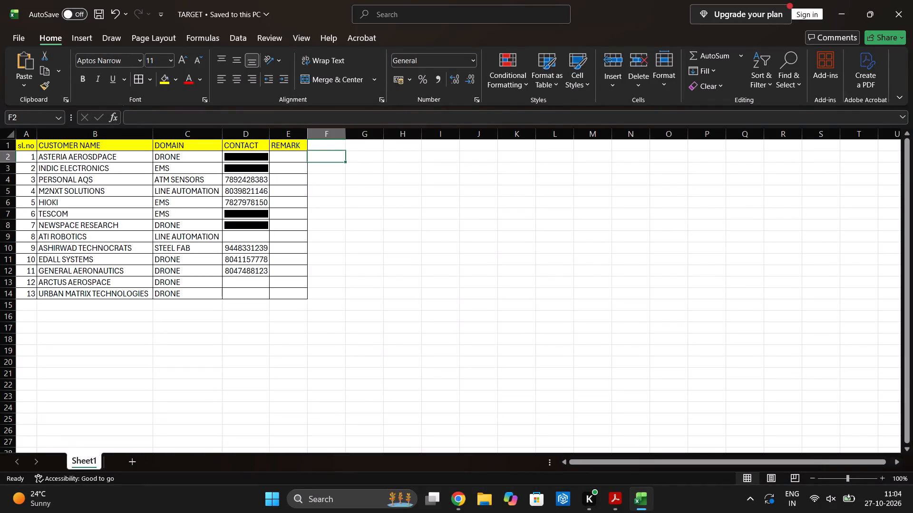
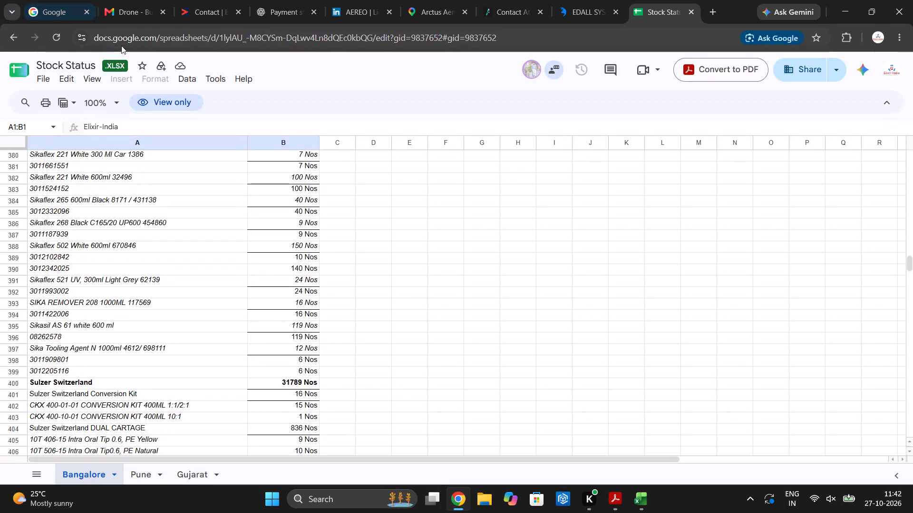
# Return to the drone manufacturers list attached to the Gmail message and look through its remaining entries to the end of the table.
pyautogui.click(119, 13)
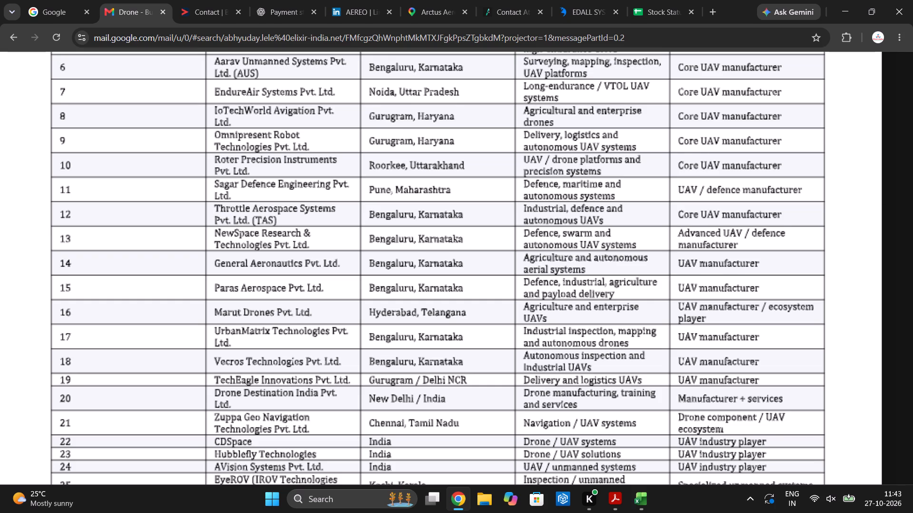
pyautogui.scroll(-7, 264, 318)
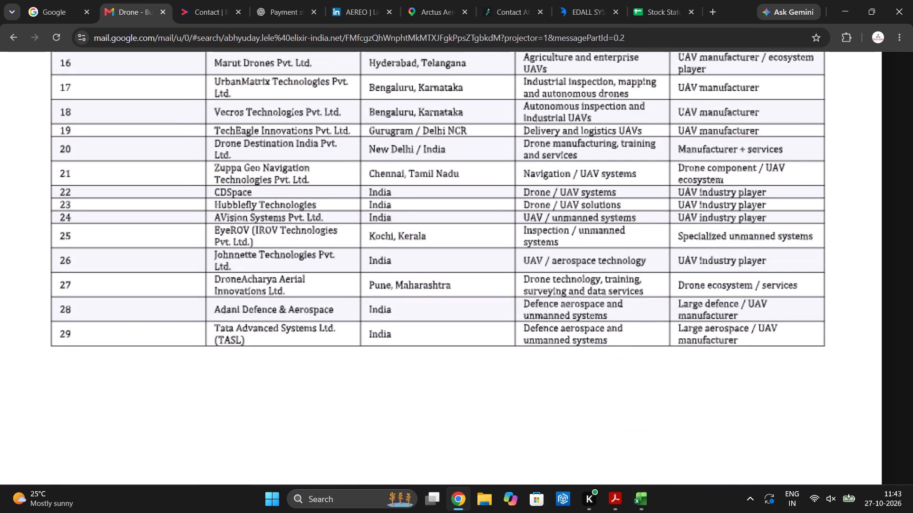
pyautogui.scroll(-1, 264, 318)
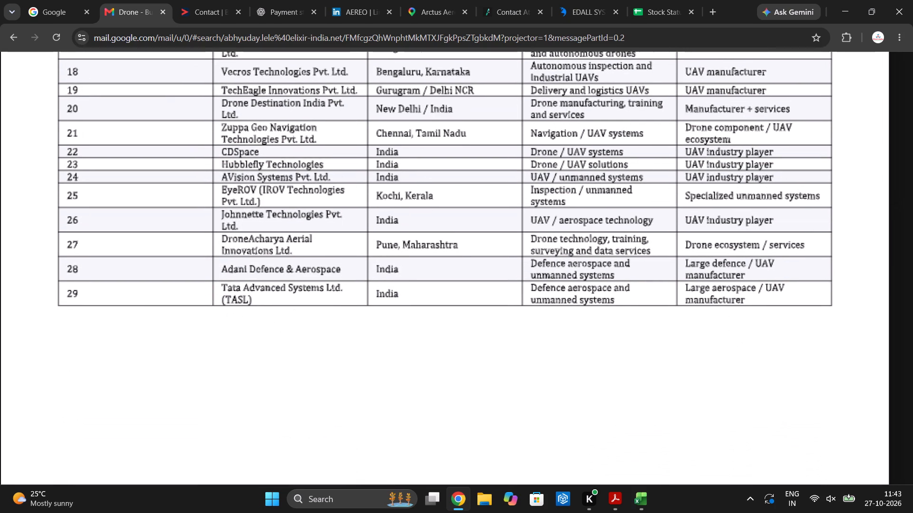
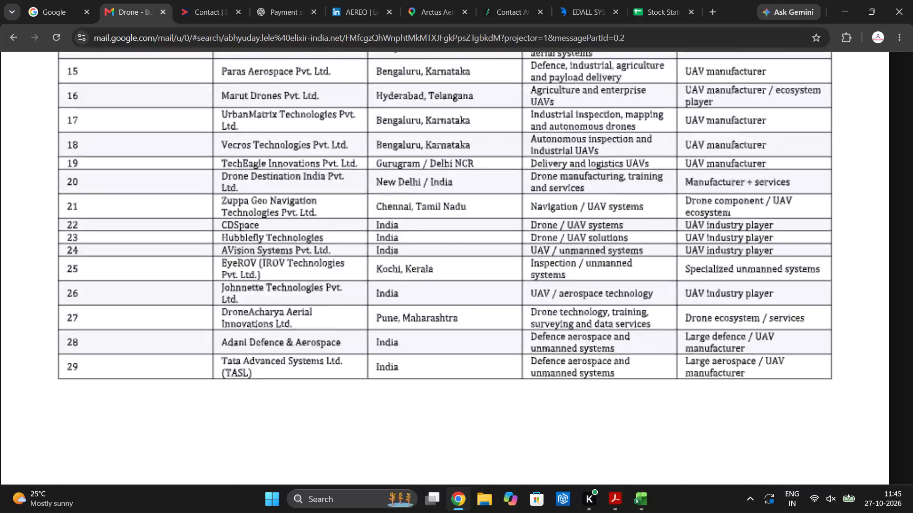
# Look over the first entries of the emailed India-focused UAV / drone company target list.
pyautogui.scroll(2, 313, 299)
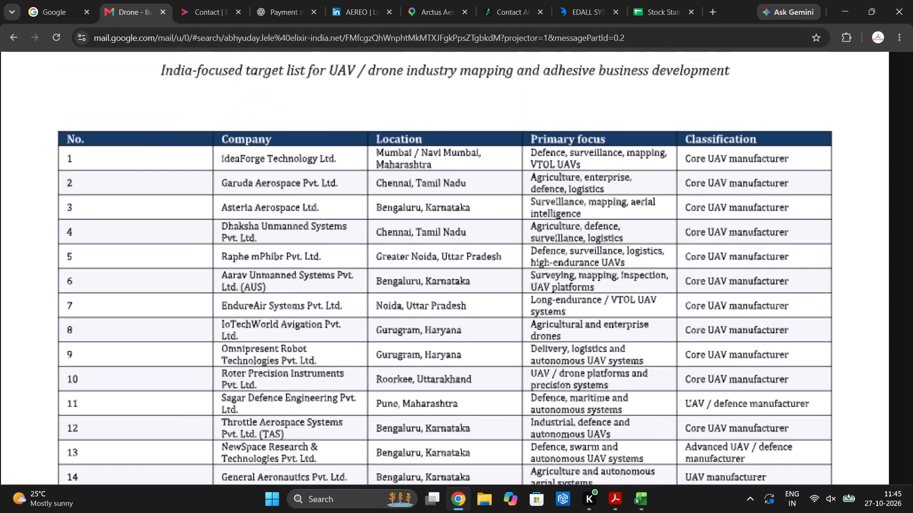